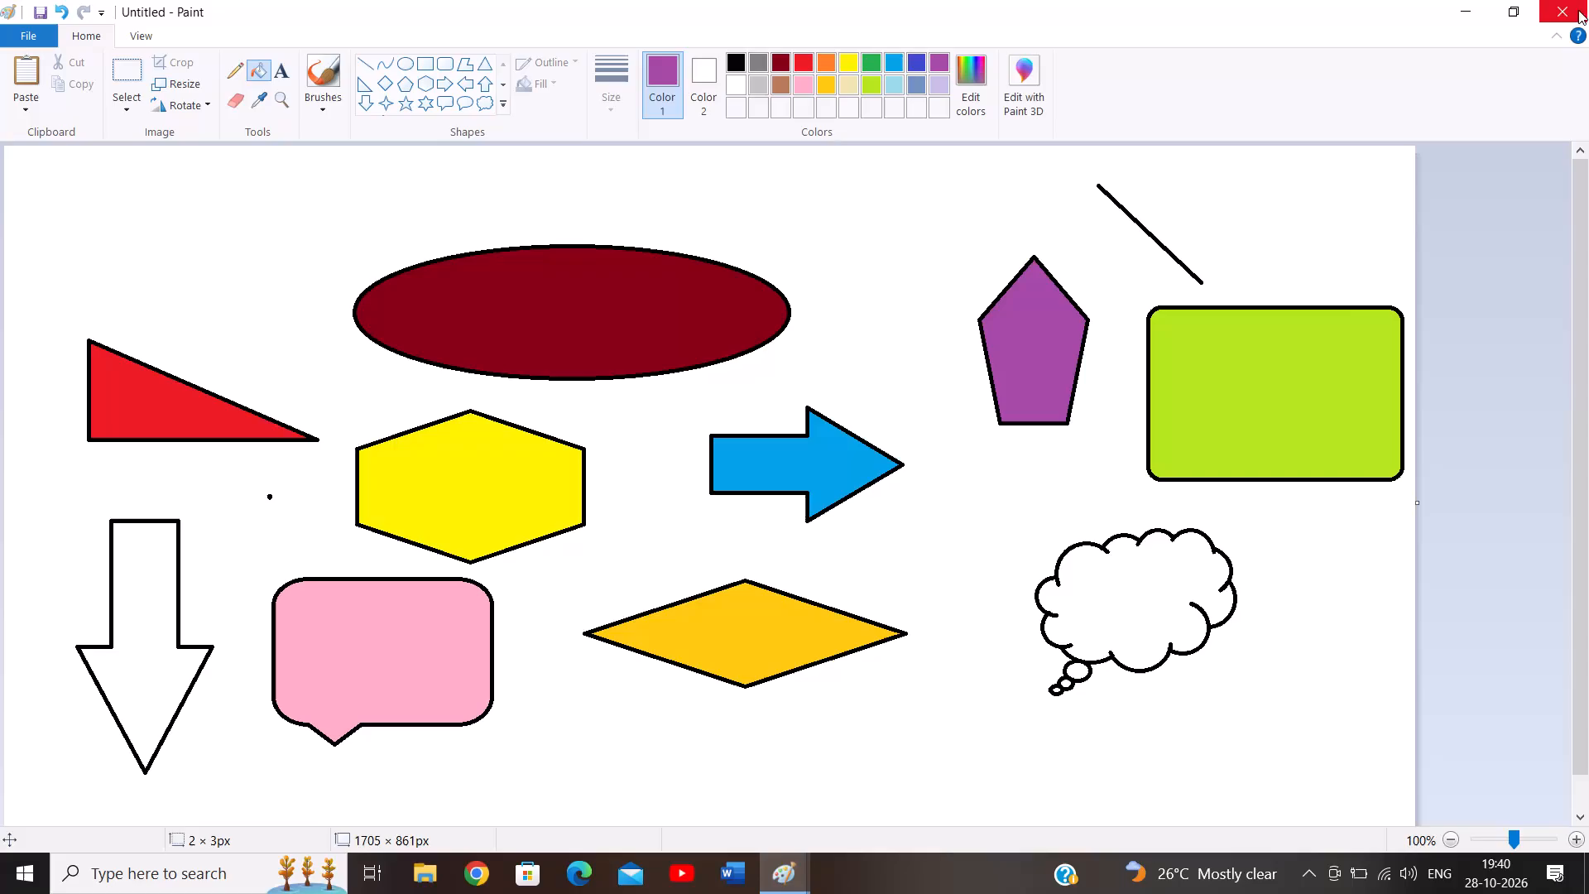
Close the untitled drawing of coloured shapes and discard its unsaved changes.
click(1566, 9)
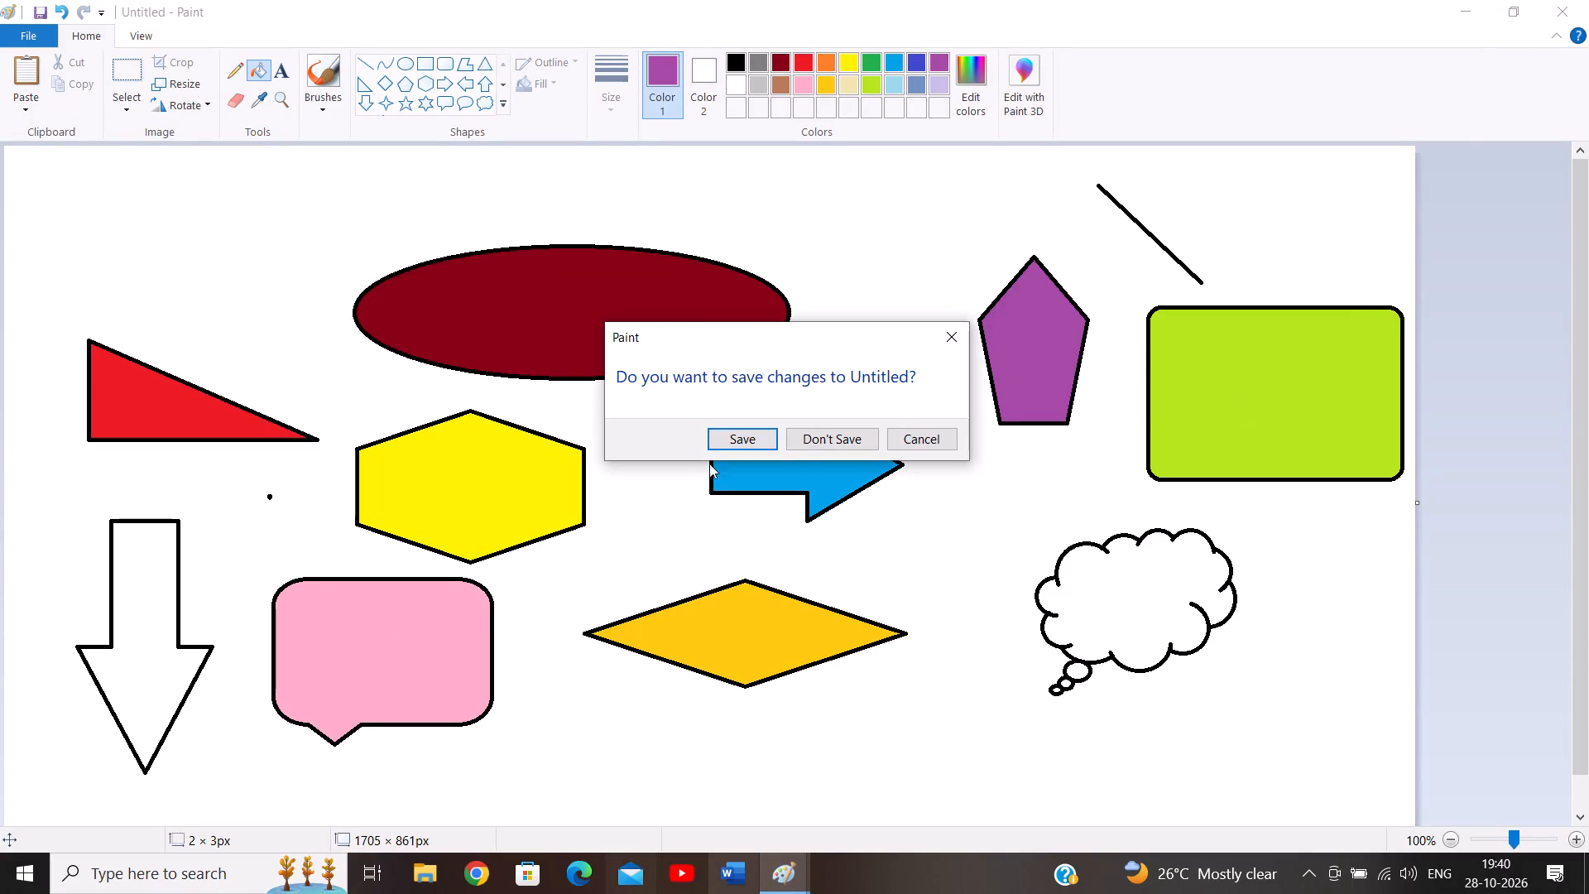
click(842, 435)
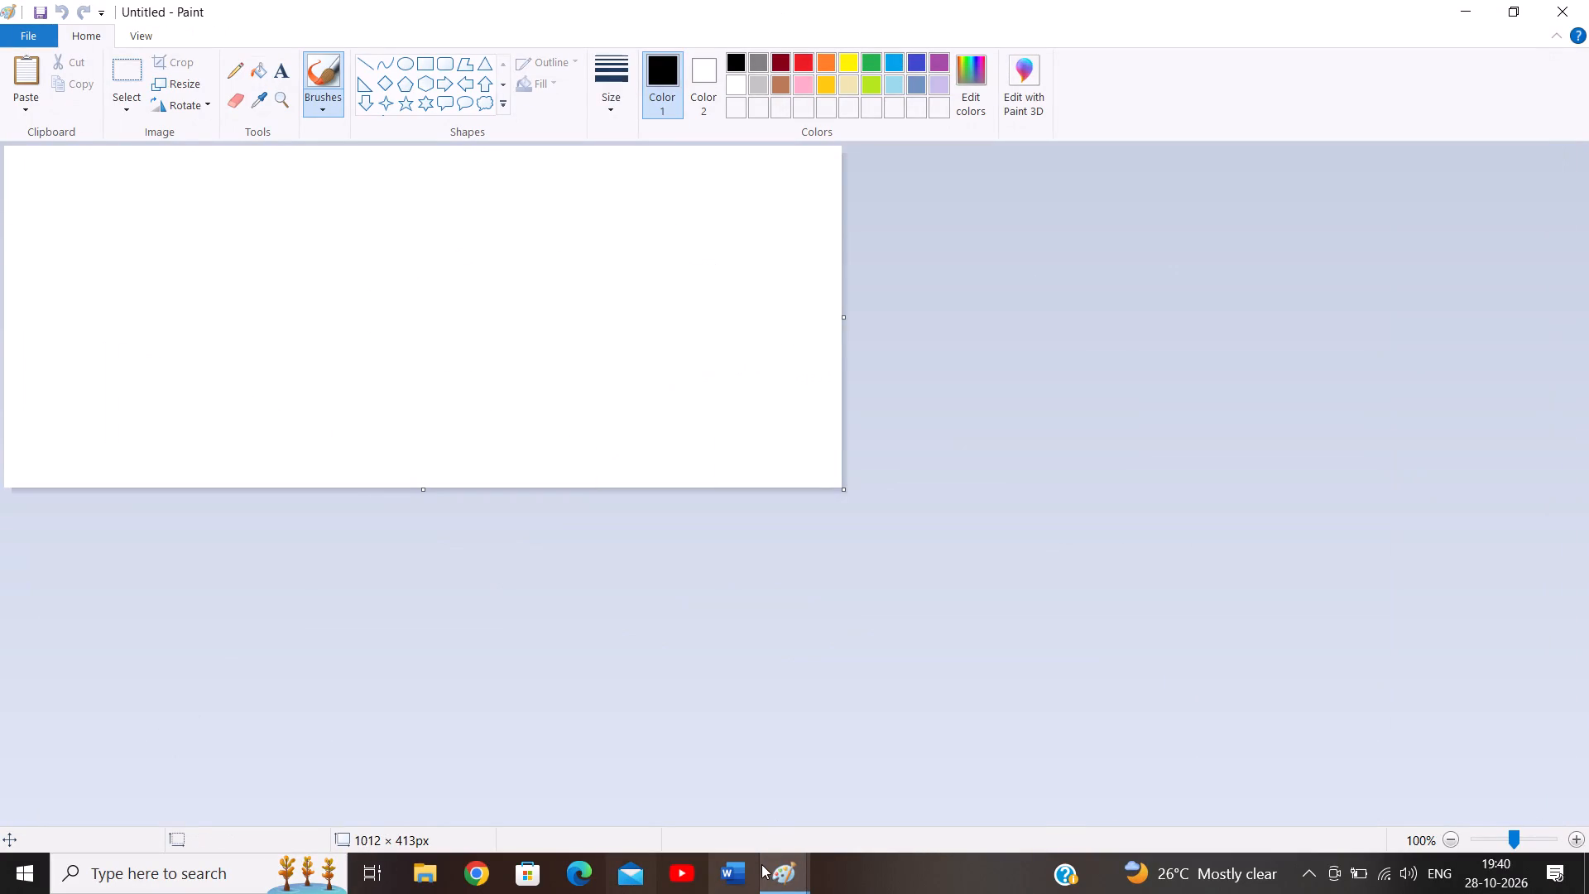
Minimize the remaining blank Paint window to reveal the desktop.
click(779, 877)
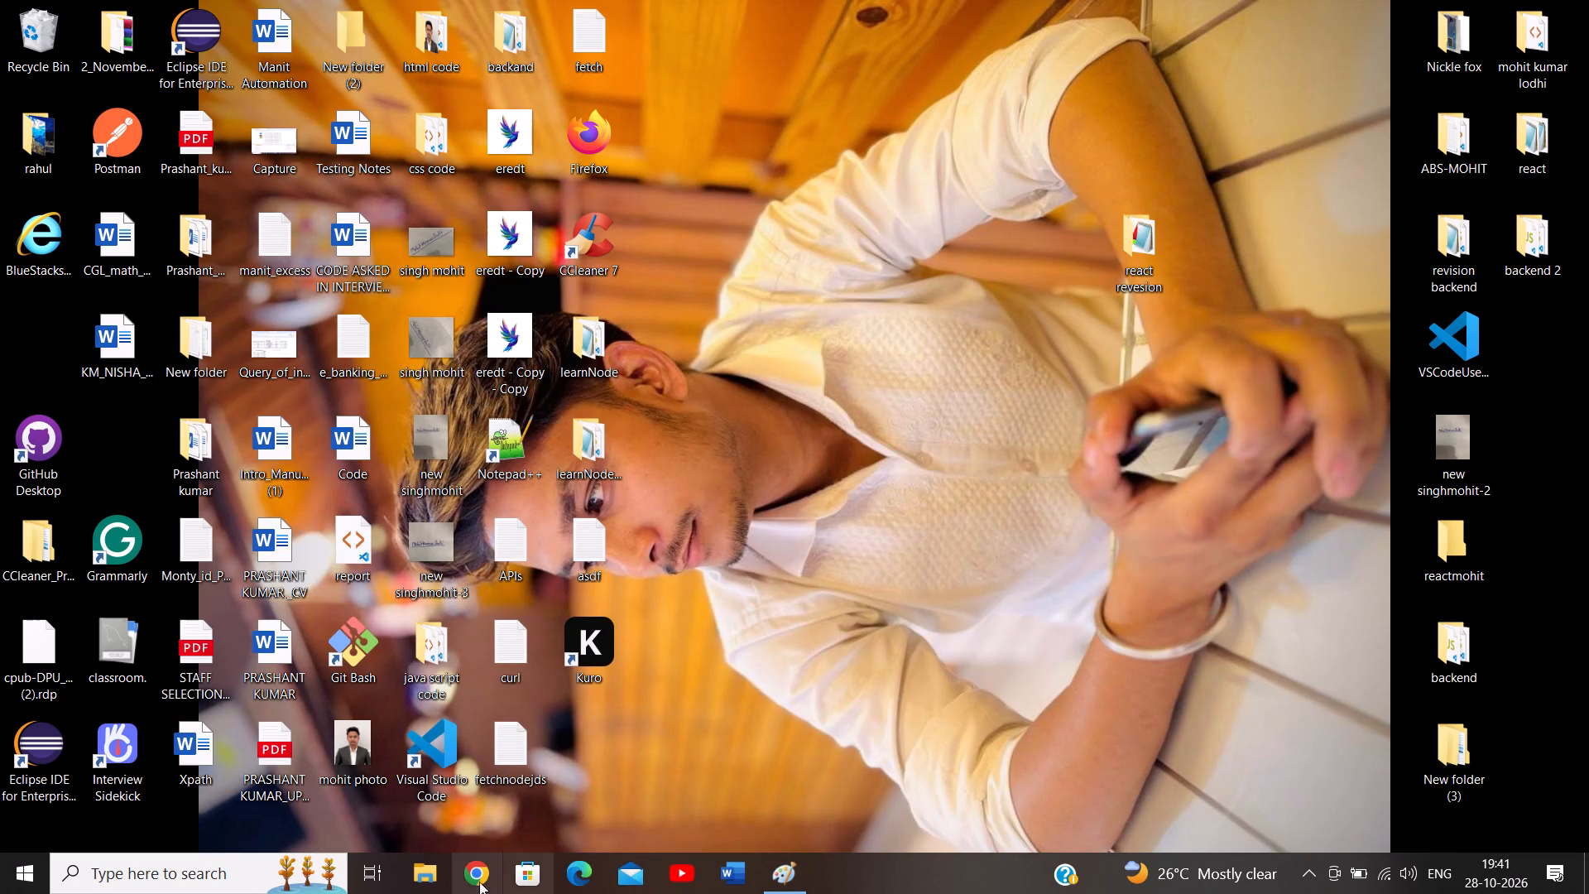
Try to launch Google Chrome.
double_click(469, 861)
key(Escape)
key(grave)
Refresh the desktop twice.
right_click(863, 190)
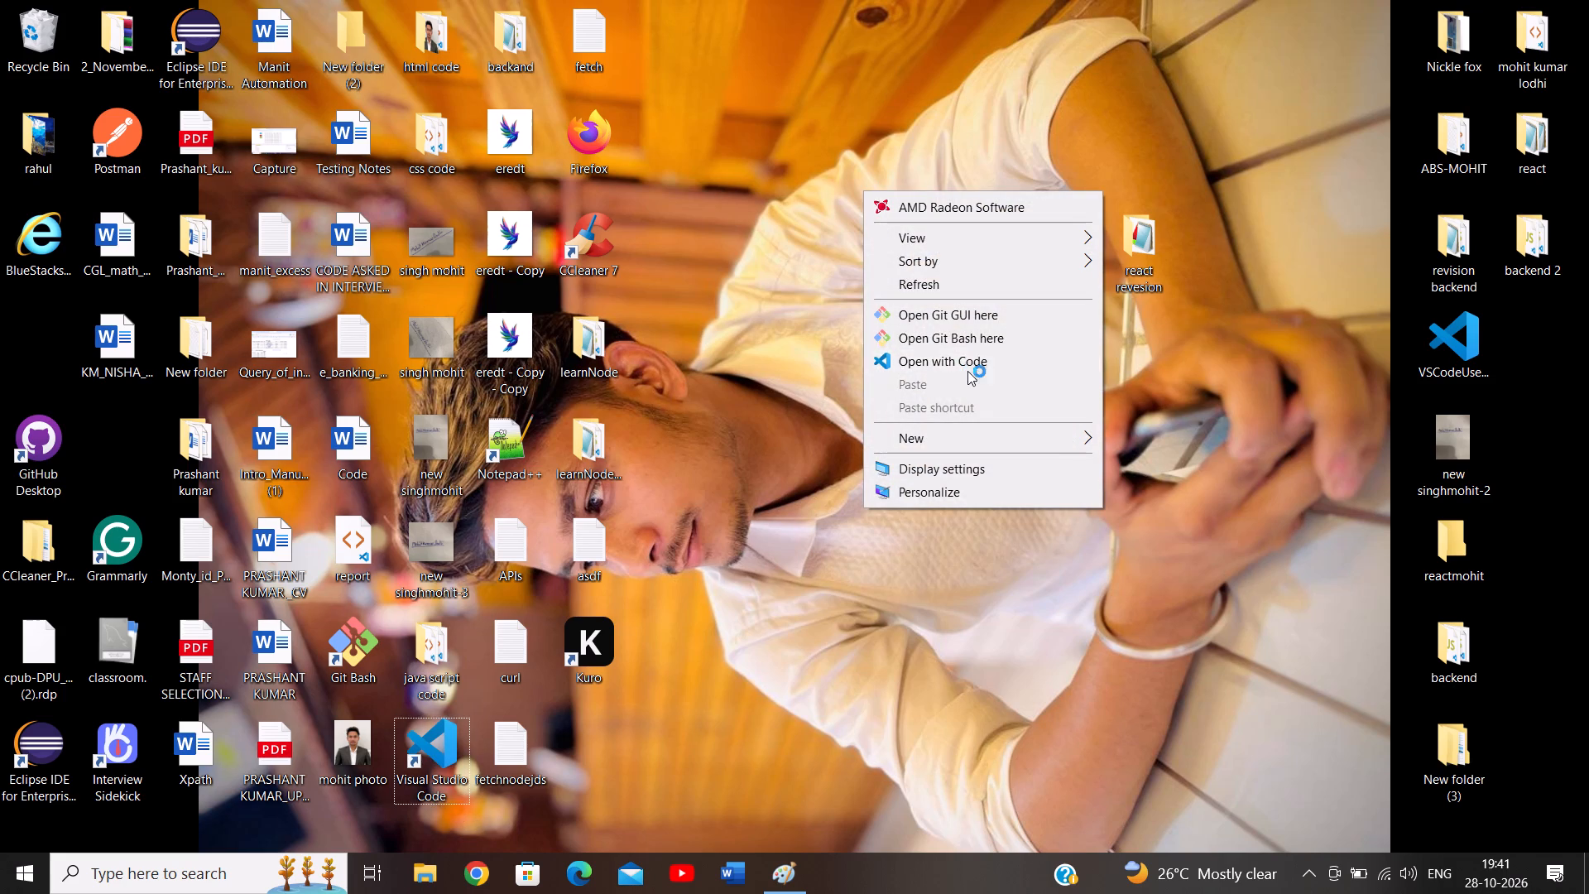
click(947, 277)
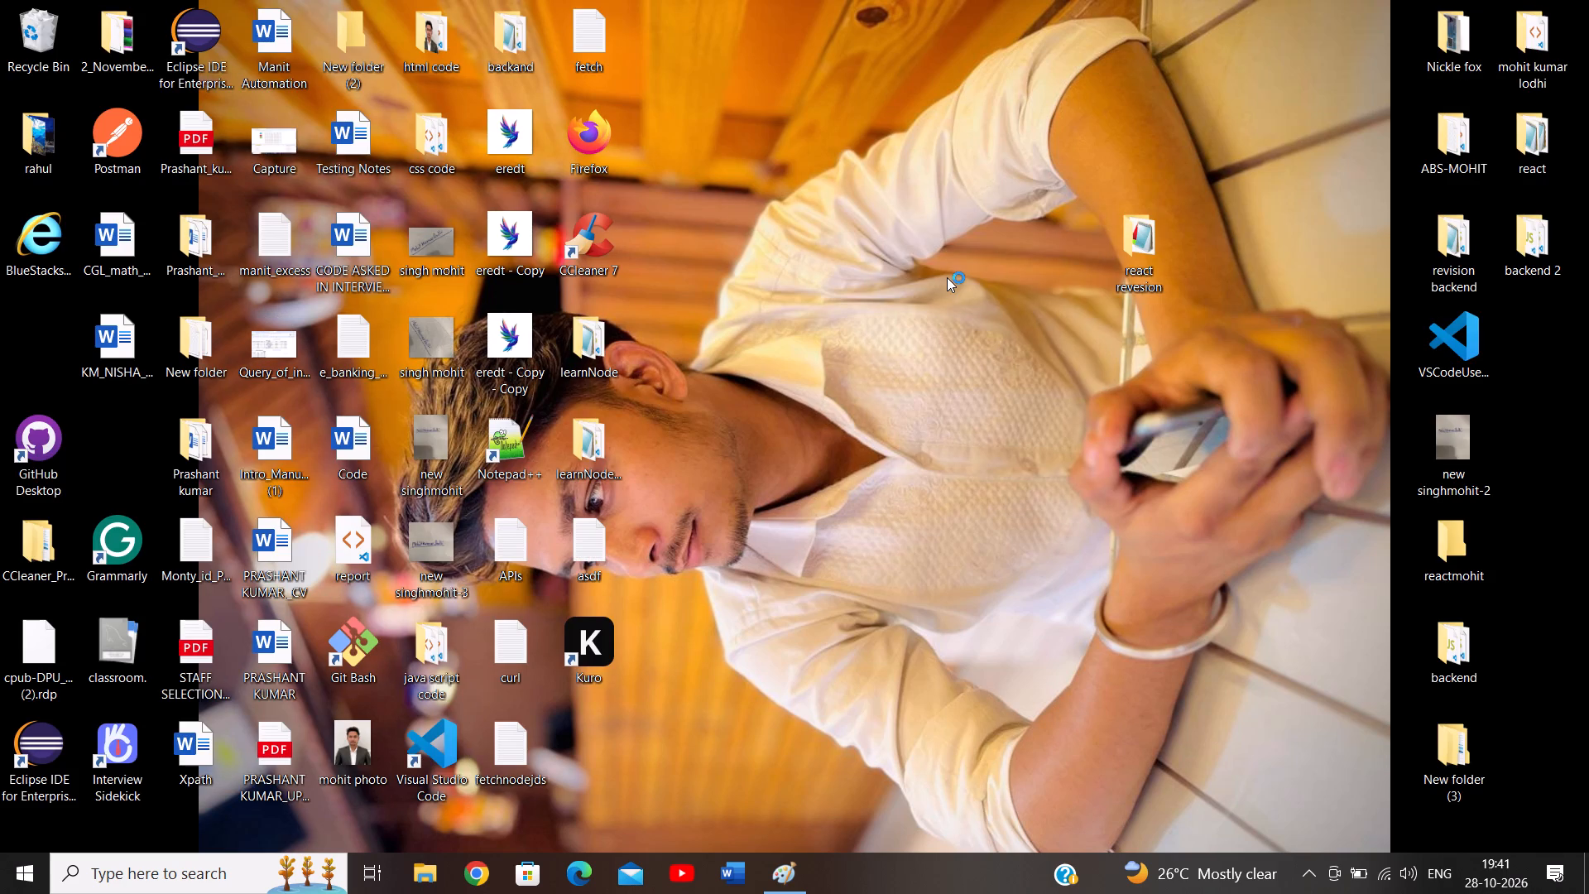
right_click(806, 177)
click(880, 266)
Restore the minimized blank Paint window and close it.
click(772, 875)
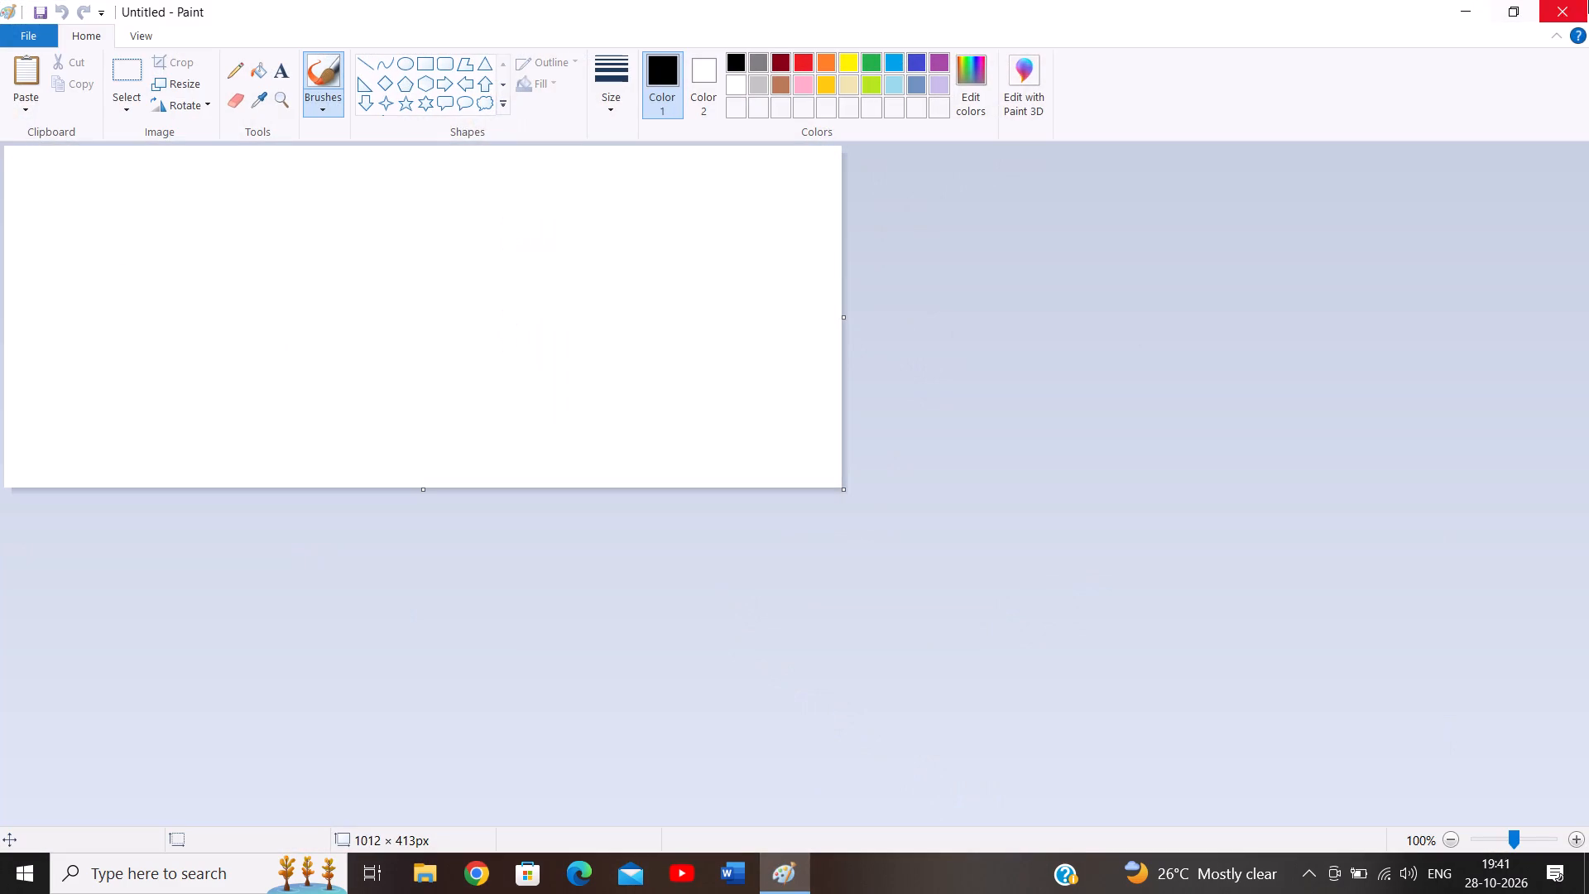
click(1576, 1)
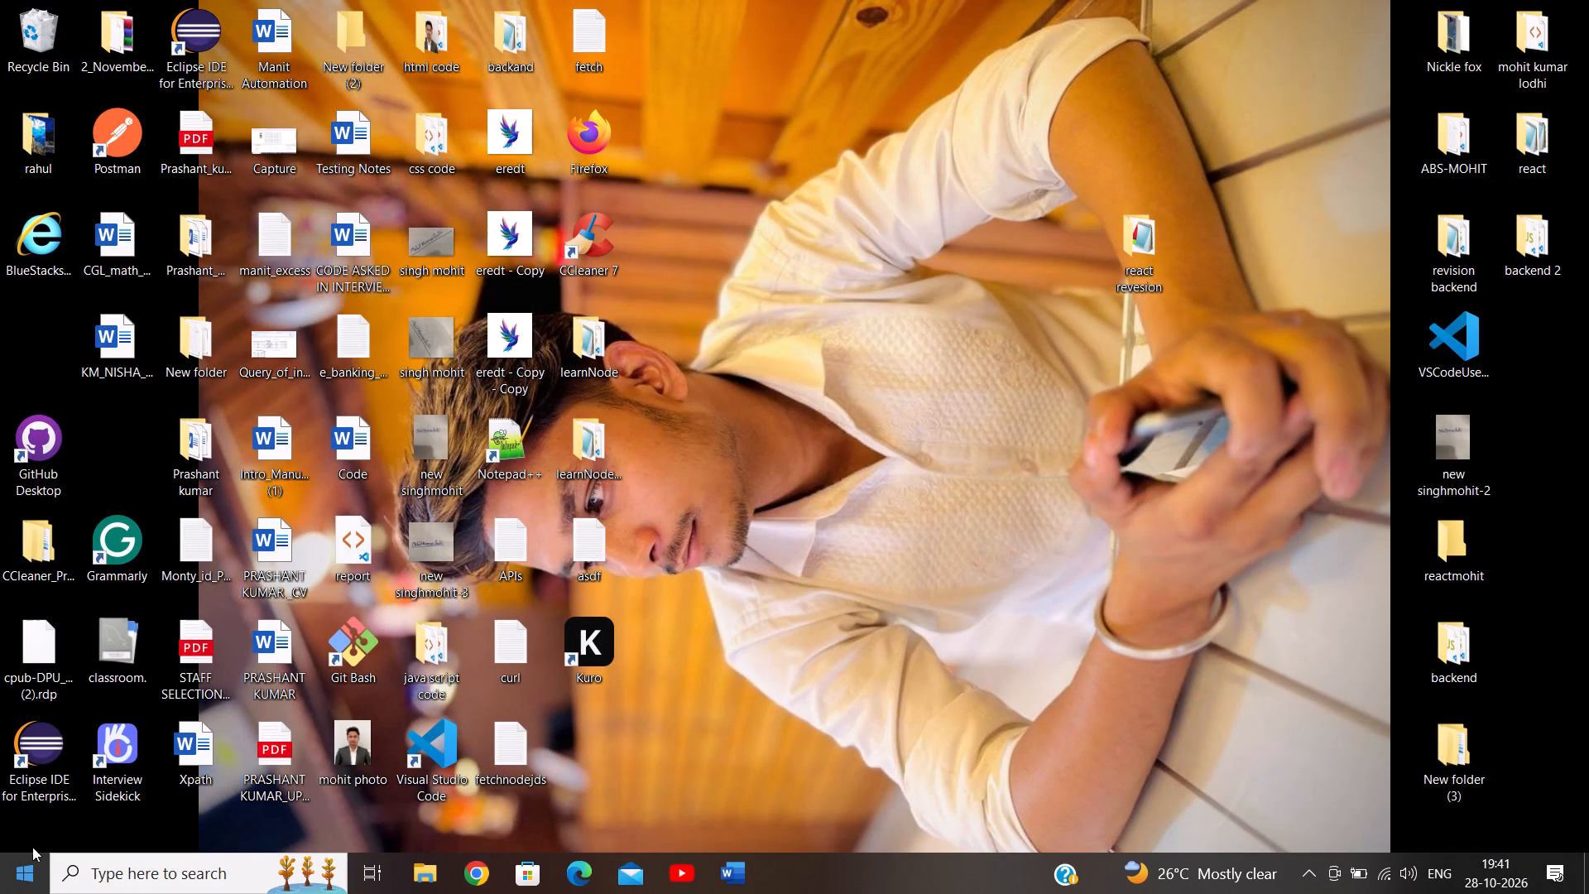
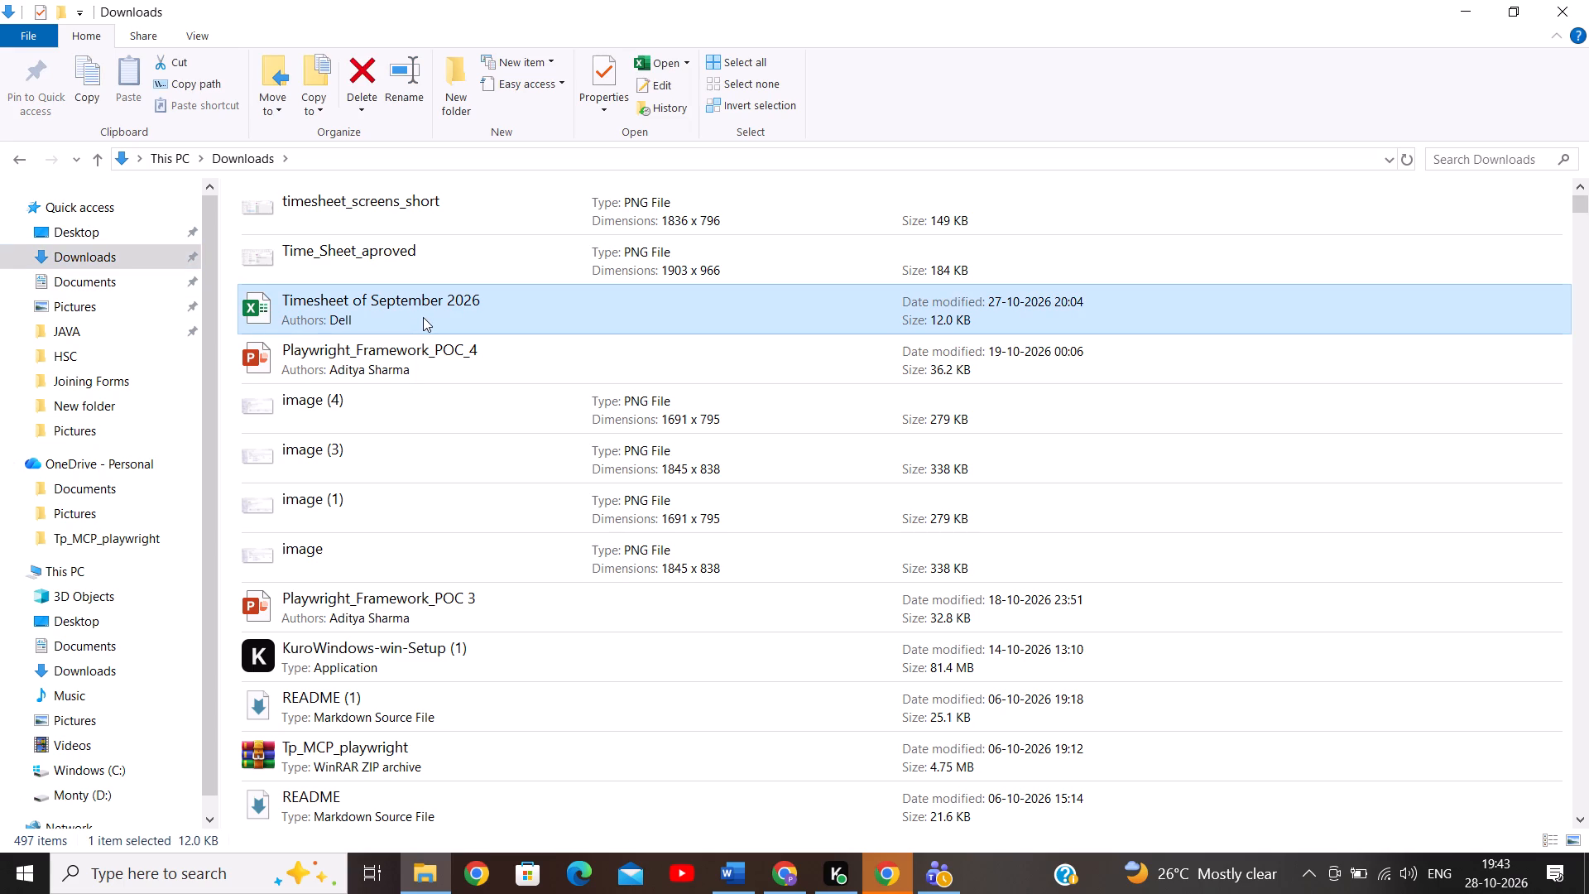
Open the Timesheet of September 2026 workbook from the Downloads folder in Excel.
double_click(423, 317)
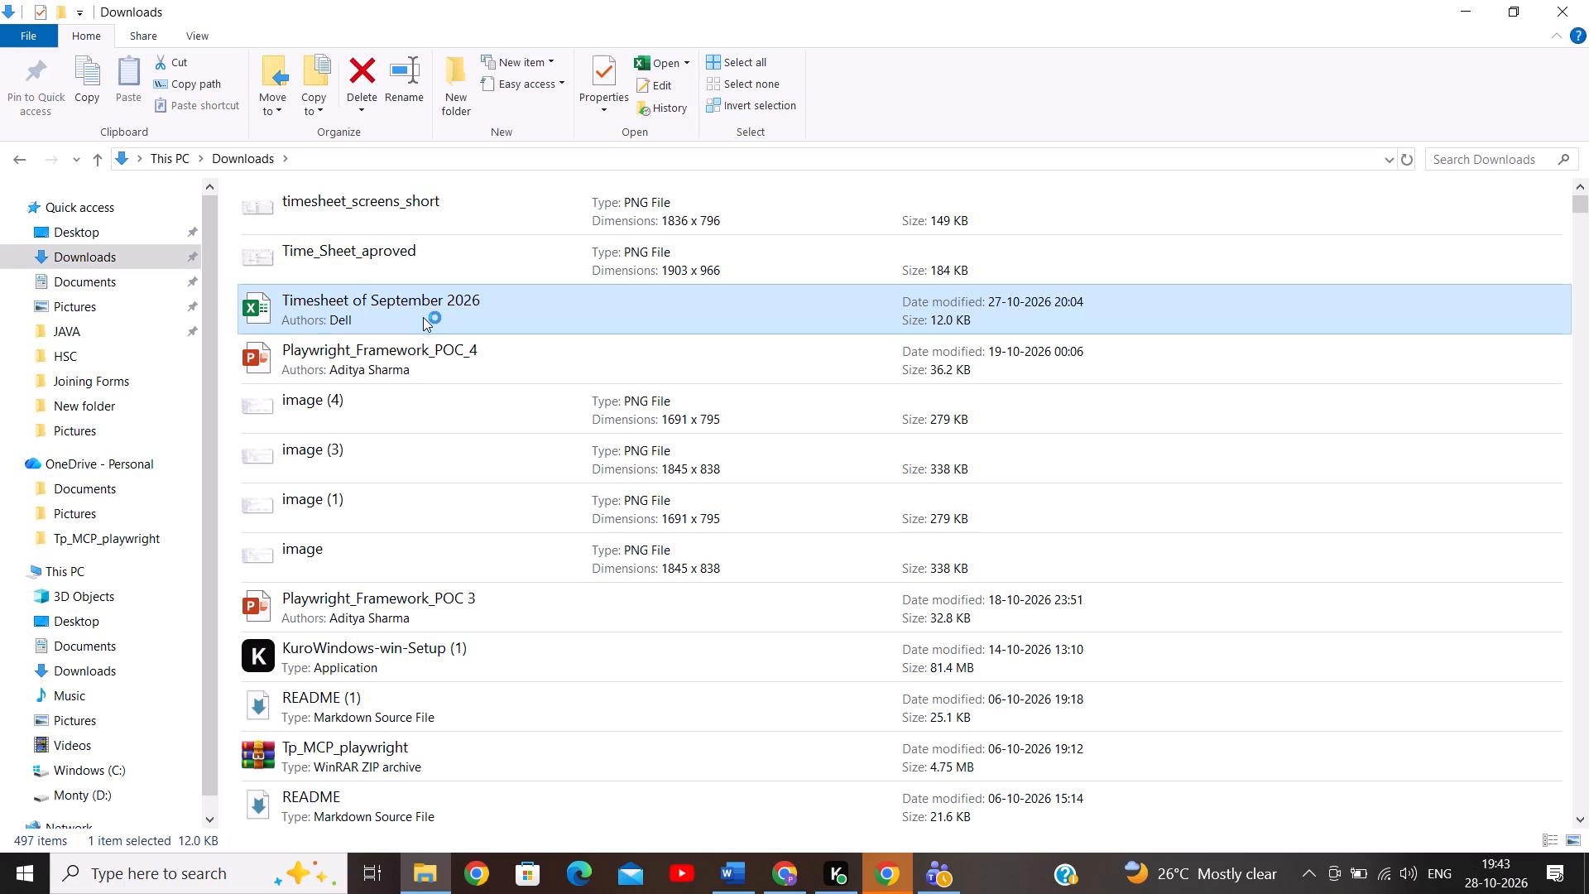
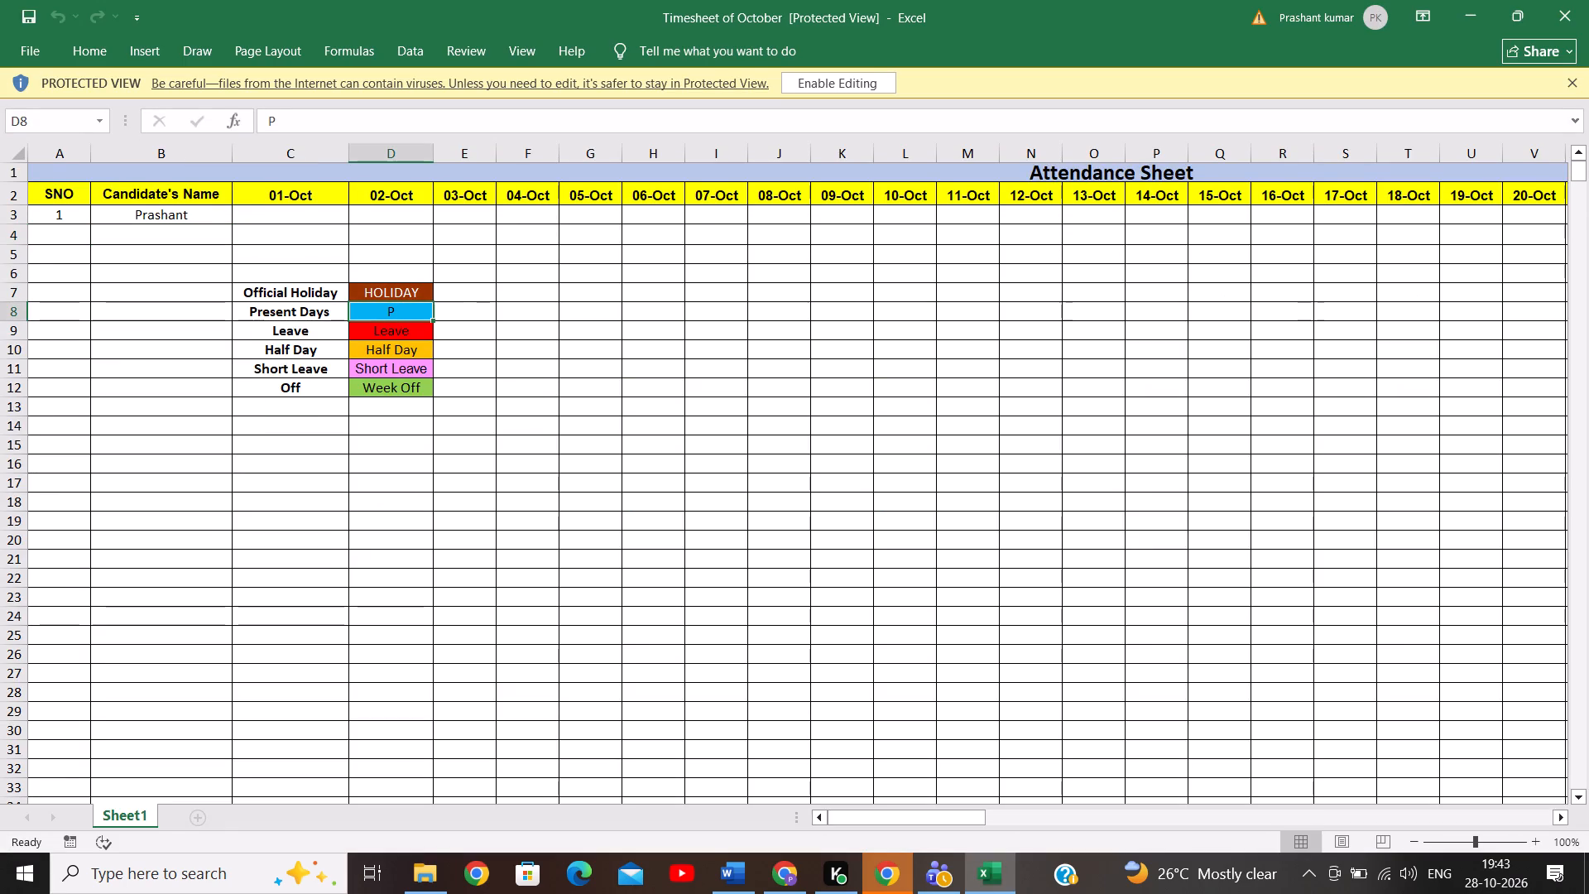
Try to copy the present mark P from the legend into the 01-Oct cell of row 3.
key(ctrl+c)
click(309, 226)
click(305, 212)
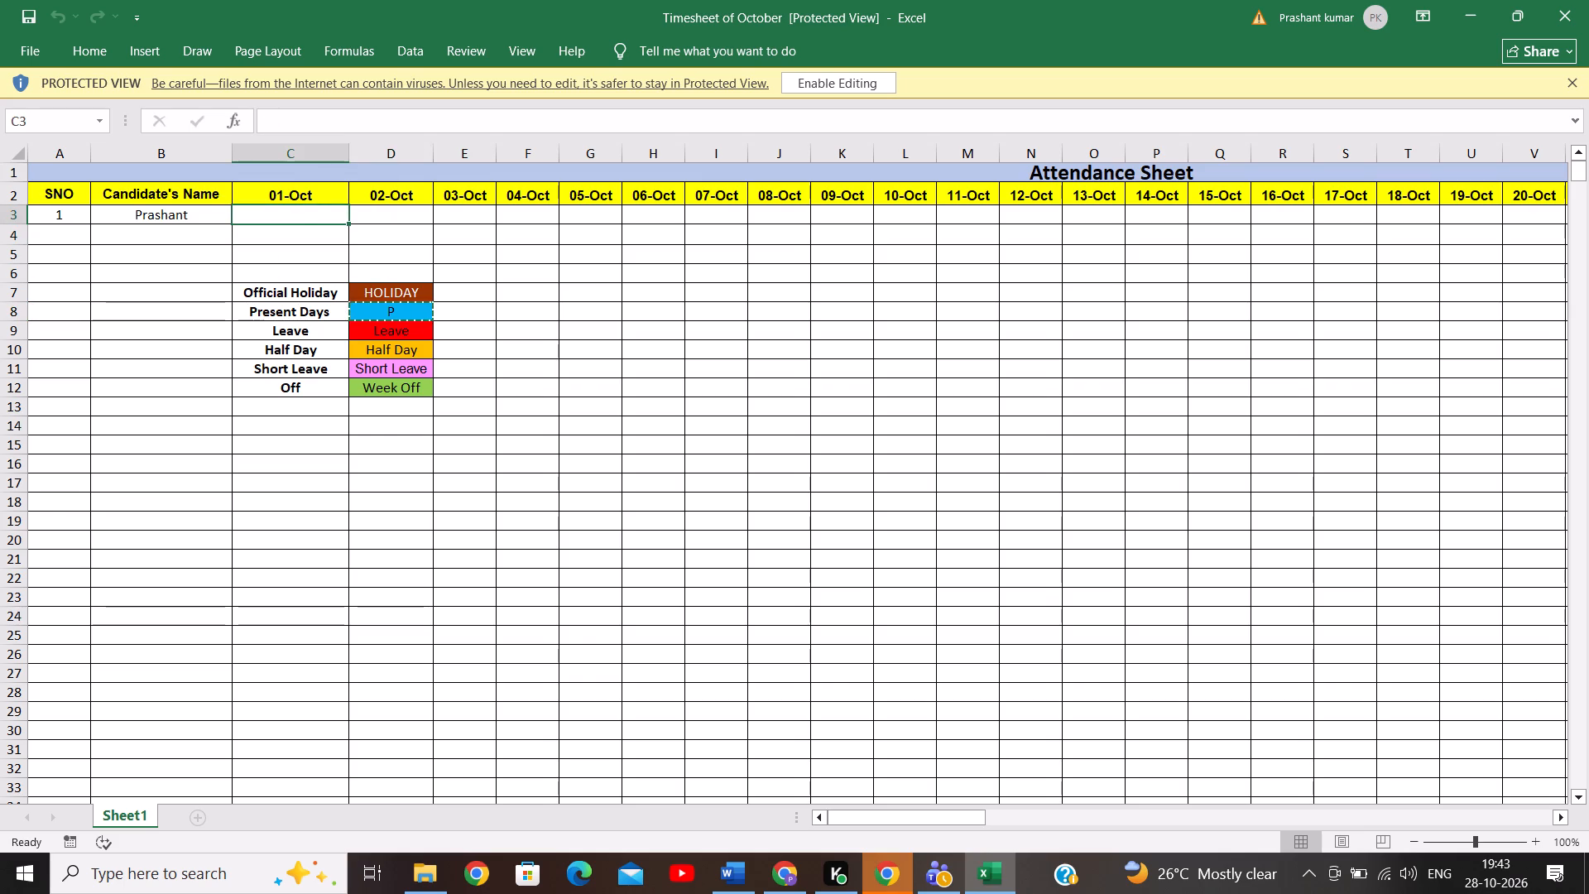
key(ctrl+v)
Enable editing of the October timesheet workbook.
click(828, 83)
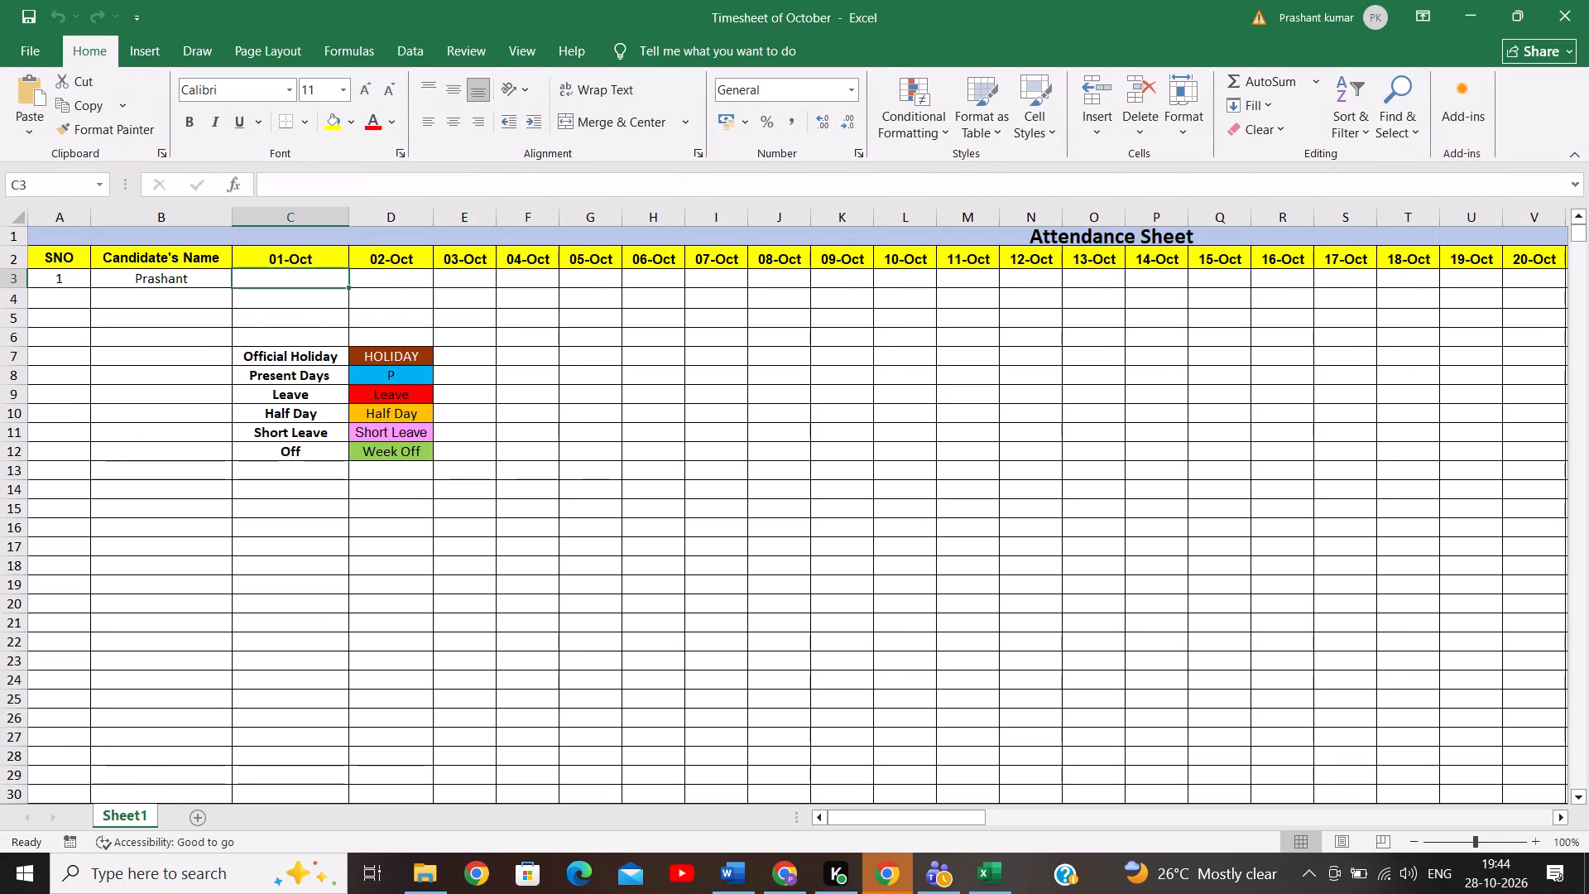
Copy the legend's P mark with its blue fill into the 01-Oct cell of row 3.
click(389, 382)
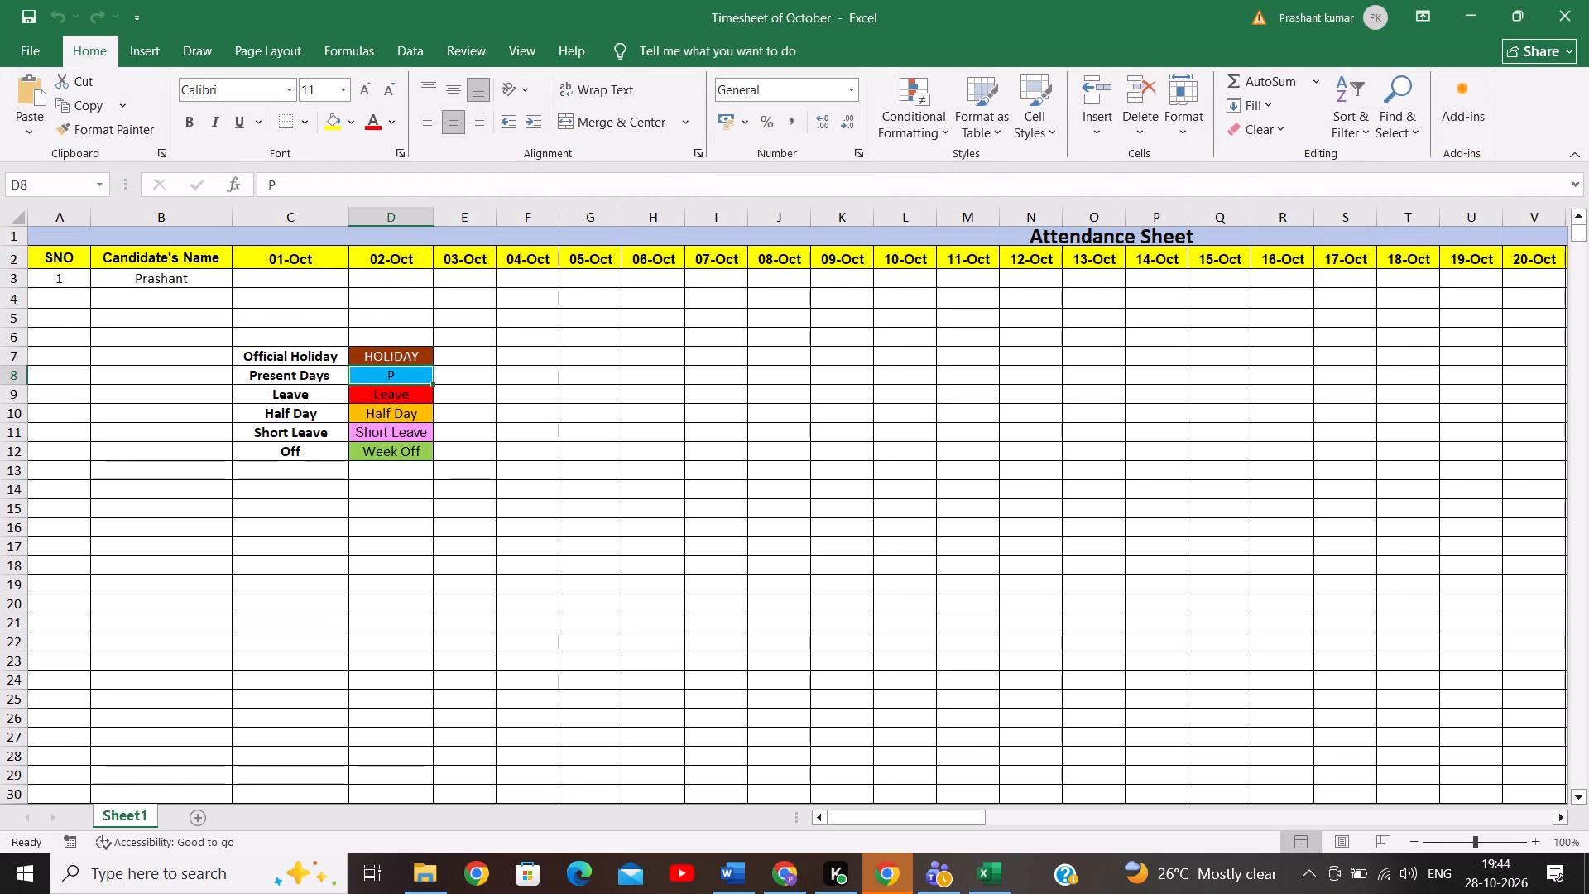
key(ctrl+c)
click(295, 272)
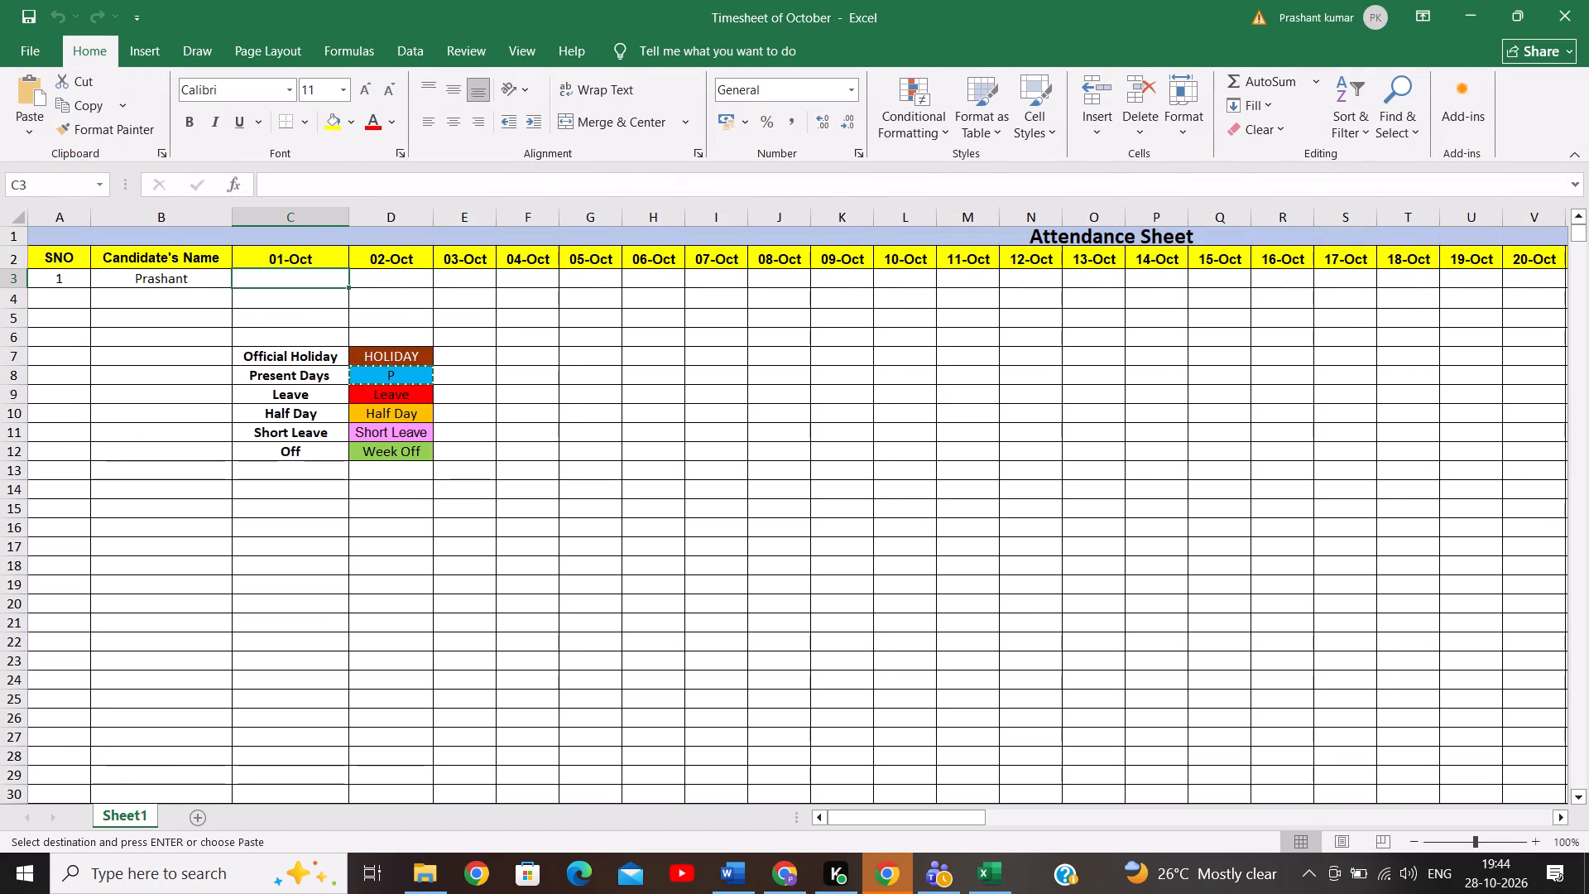
key(ctrl+v)
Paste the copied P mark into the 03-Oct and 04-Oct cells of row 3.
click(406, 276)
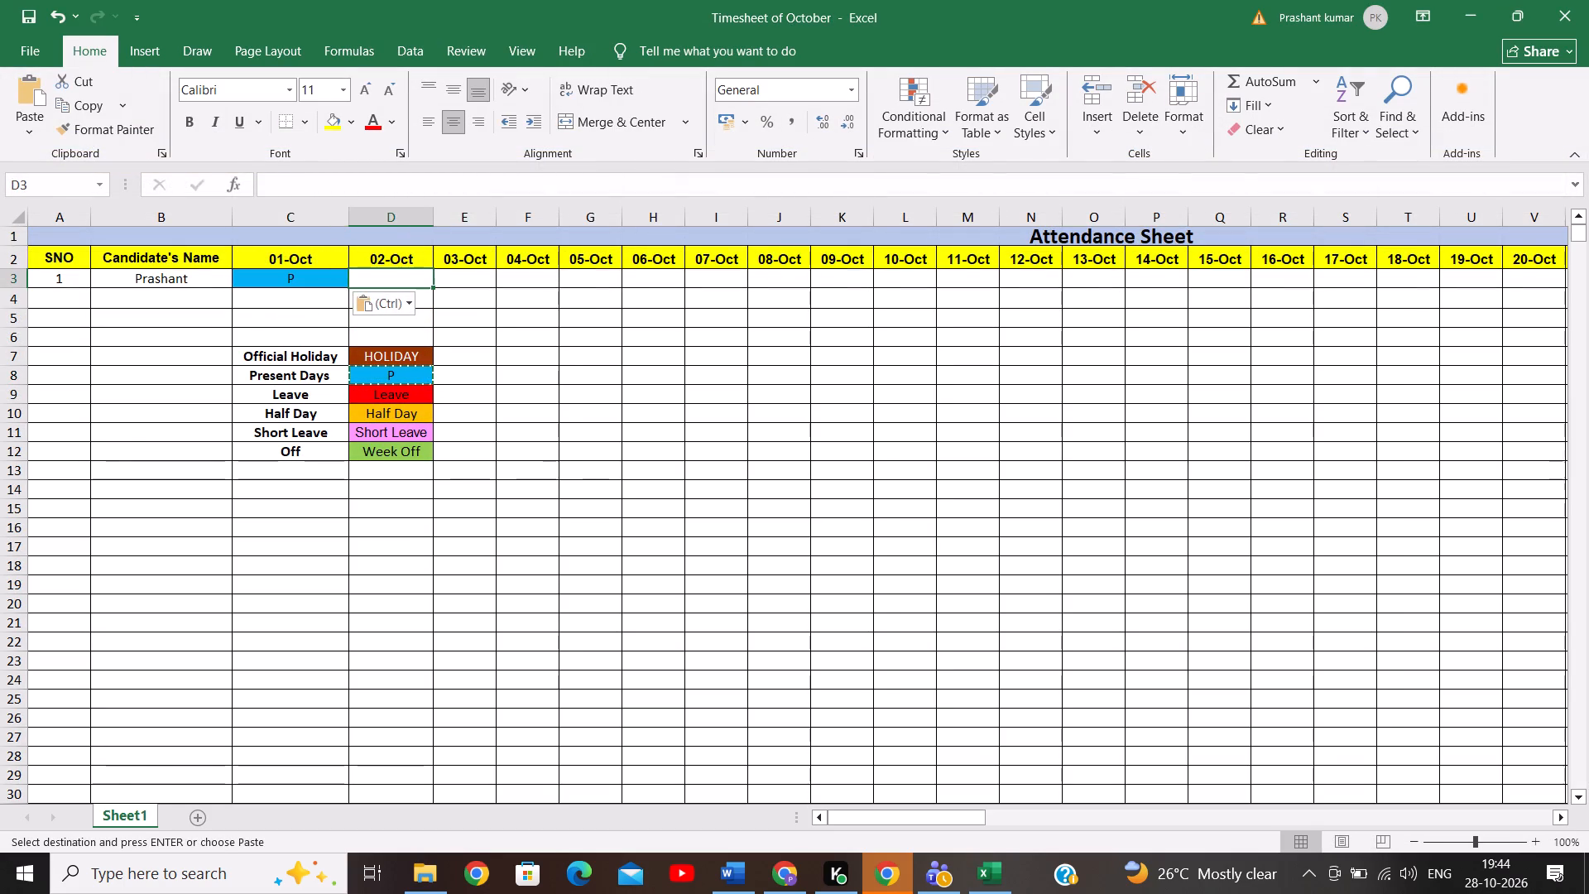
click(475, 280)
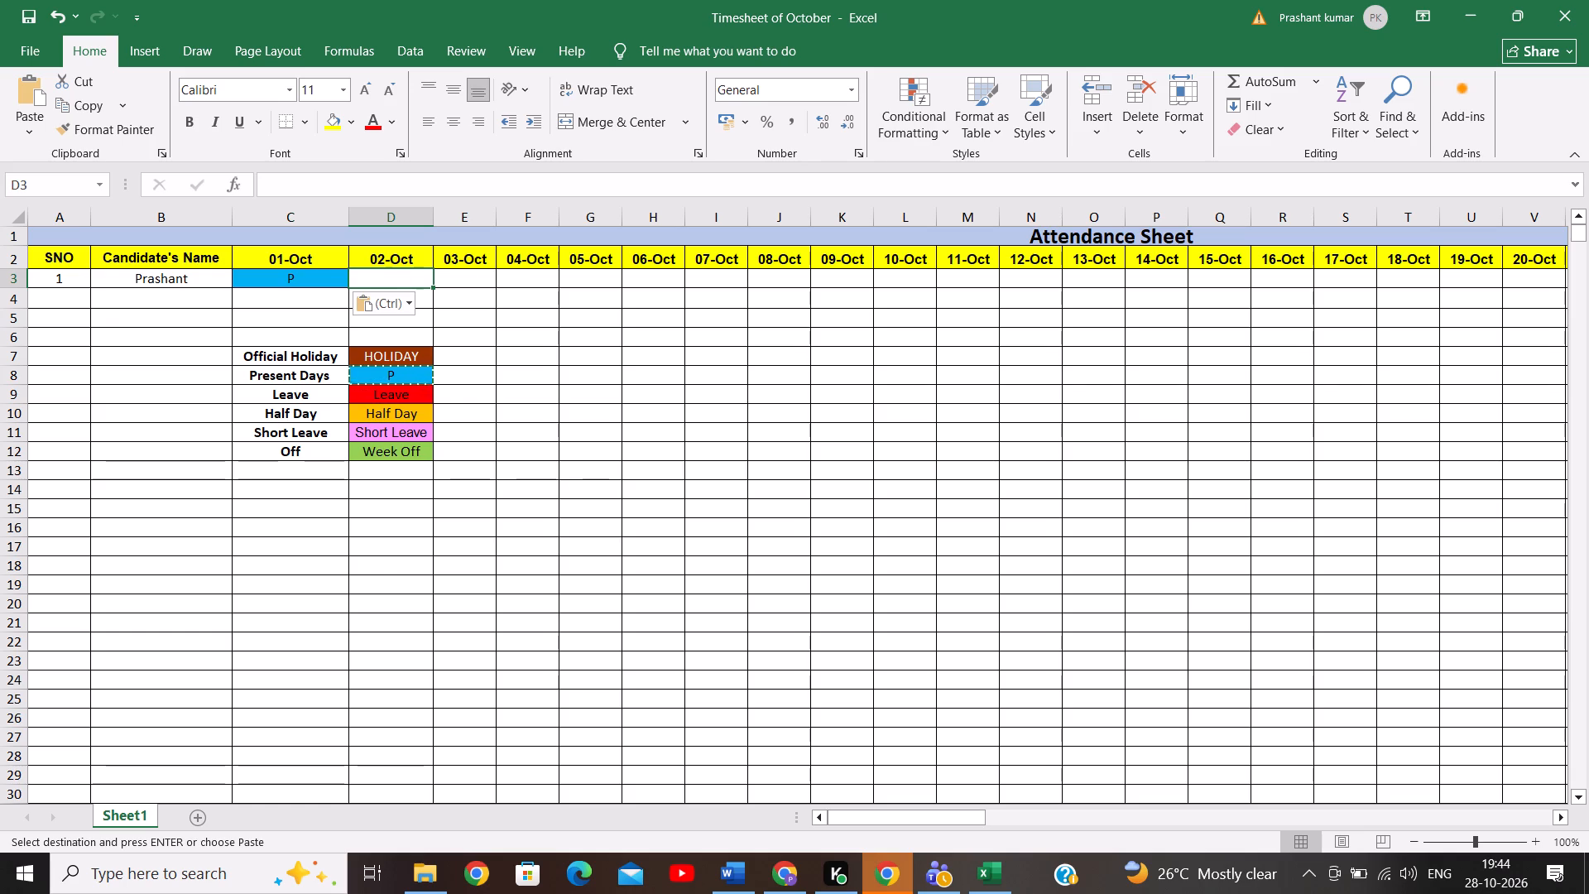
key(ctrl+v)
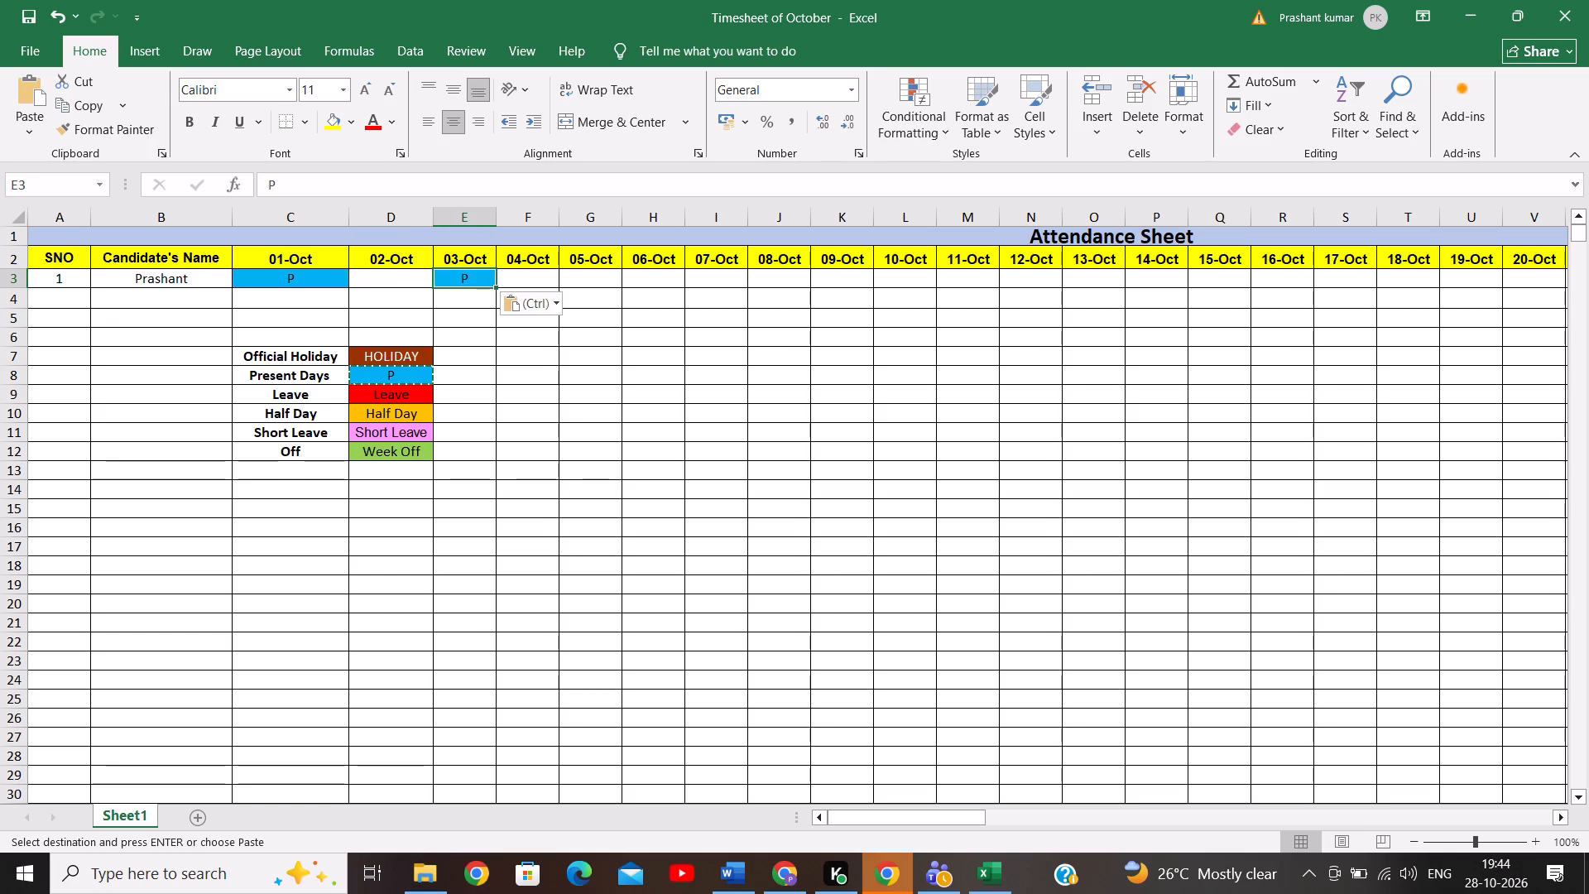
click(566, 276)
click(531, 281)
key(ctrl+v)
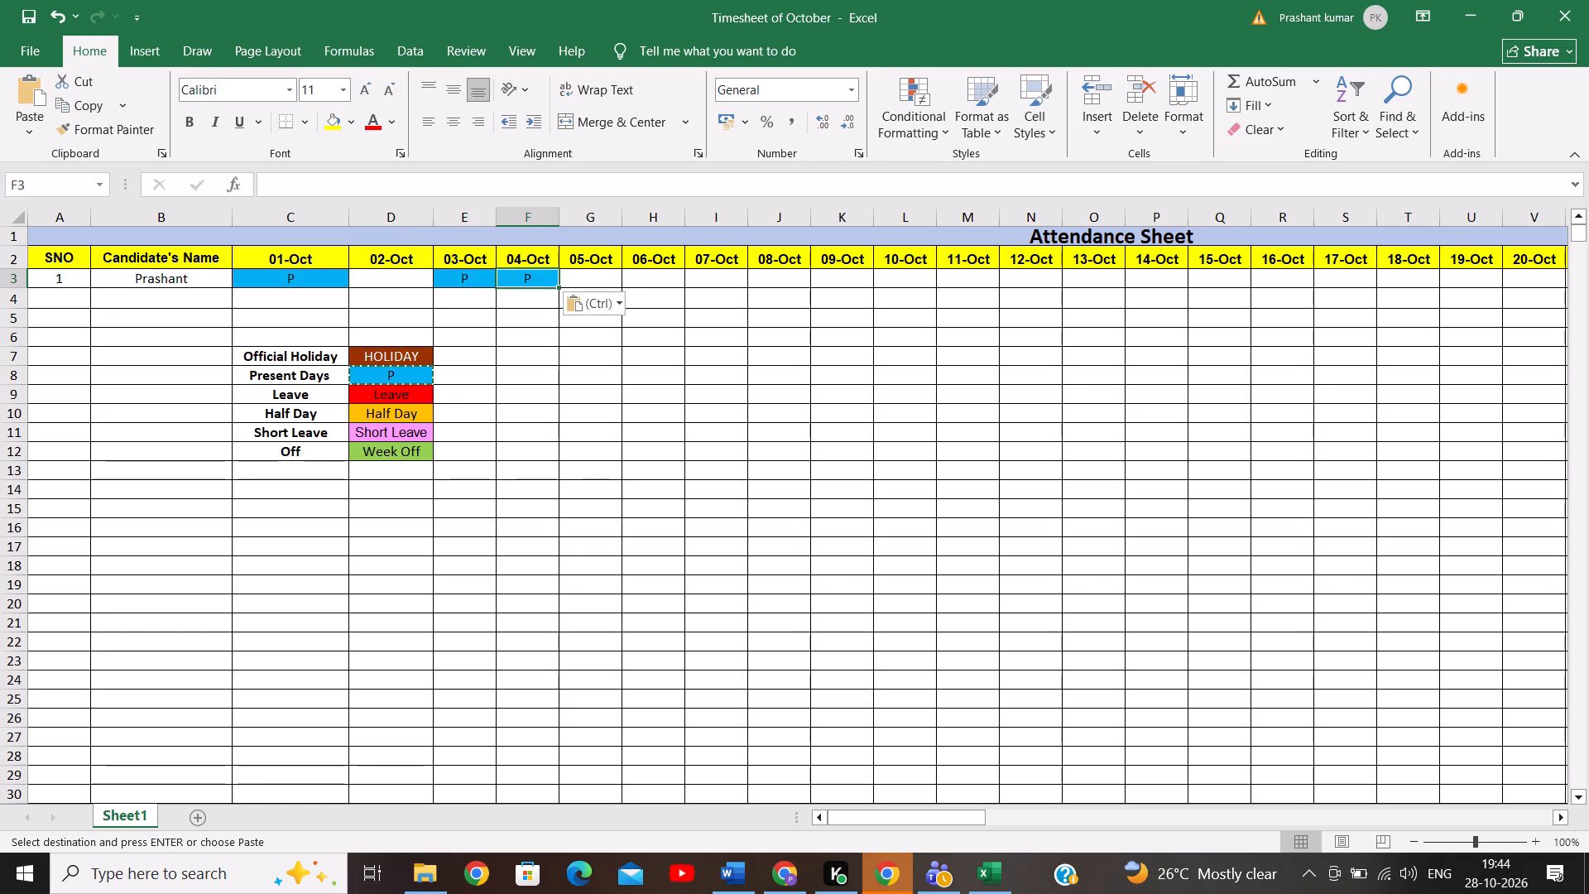
Check the October calendar and copy the legend's HOLIDAY mark into the 02-Oct and 20-Oct cells of row 3.
click(1510, 868)
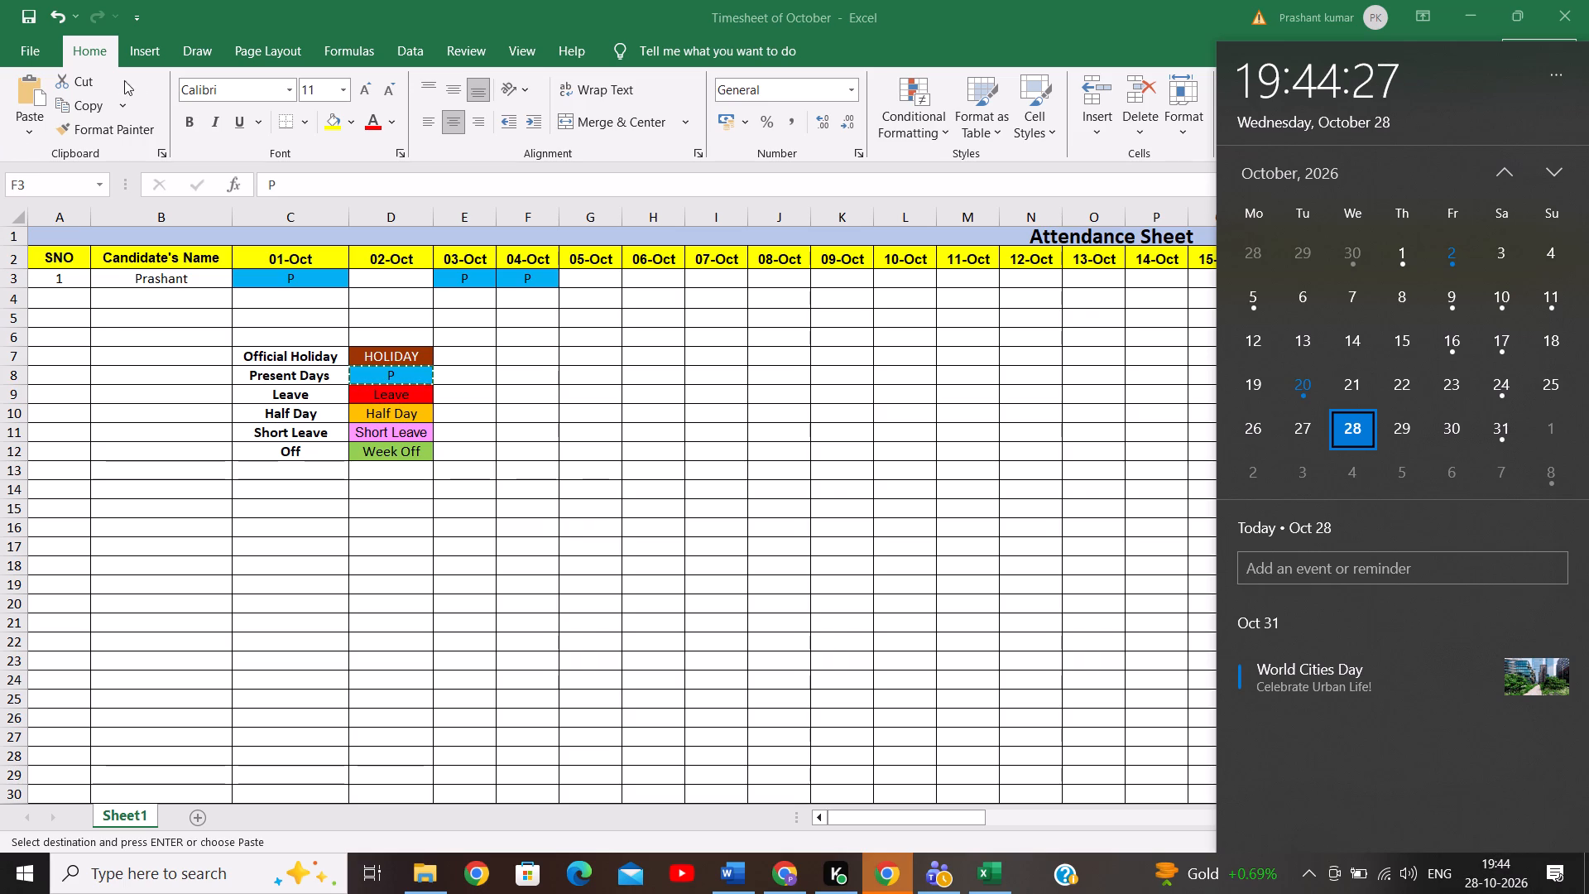
click(391, 342)
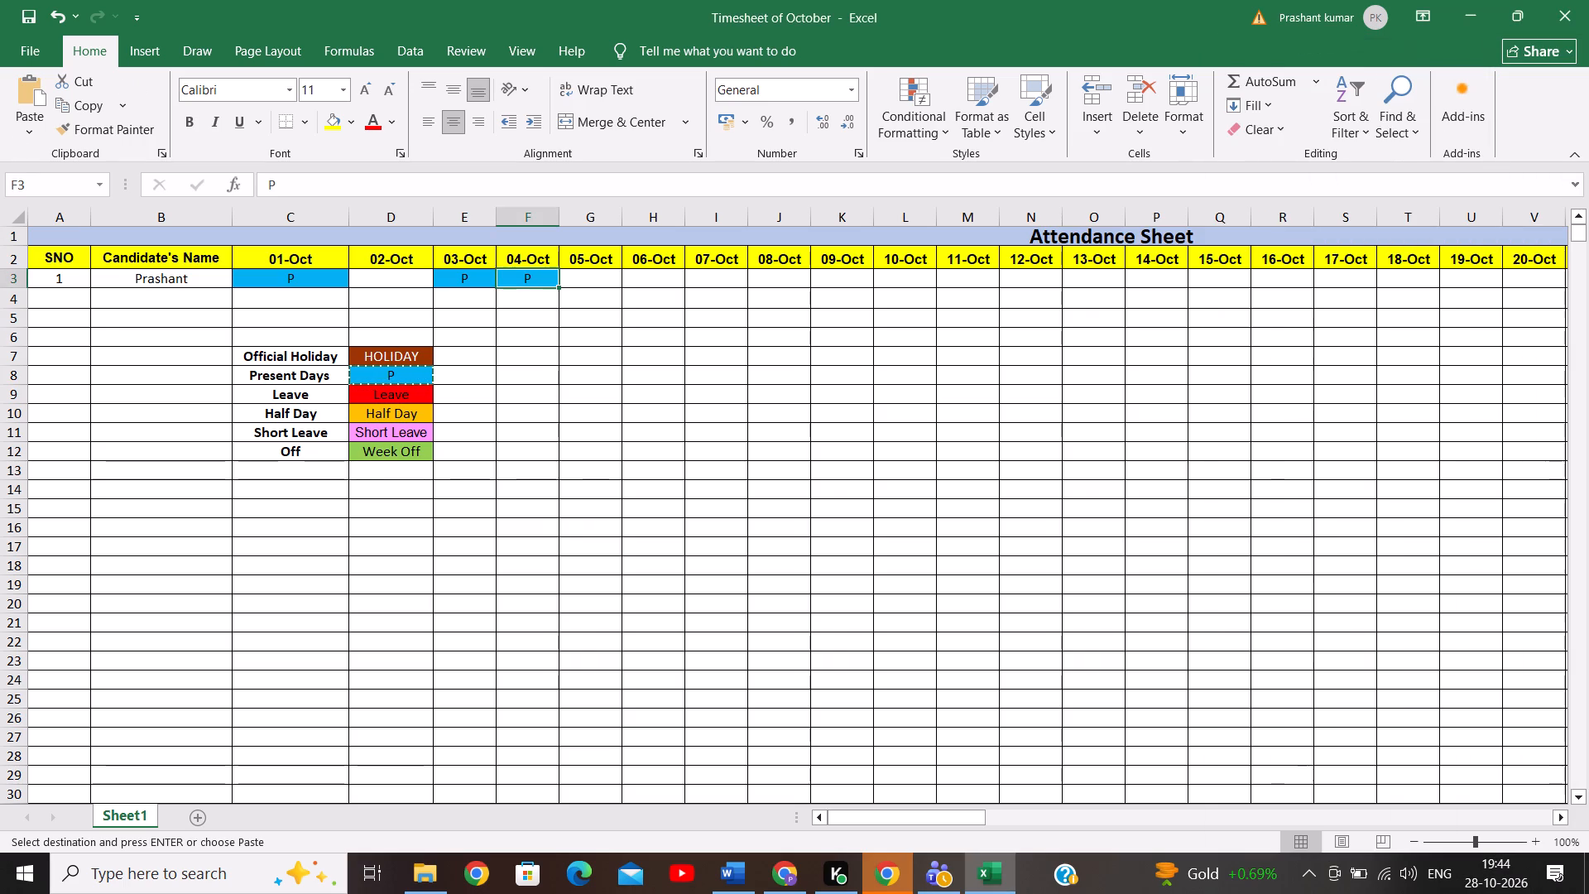
click(377, 366)
click(387, 353)
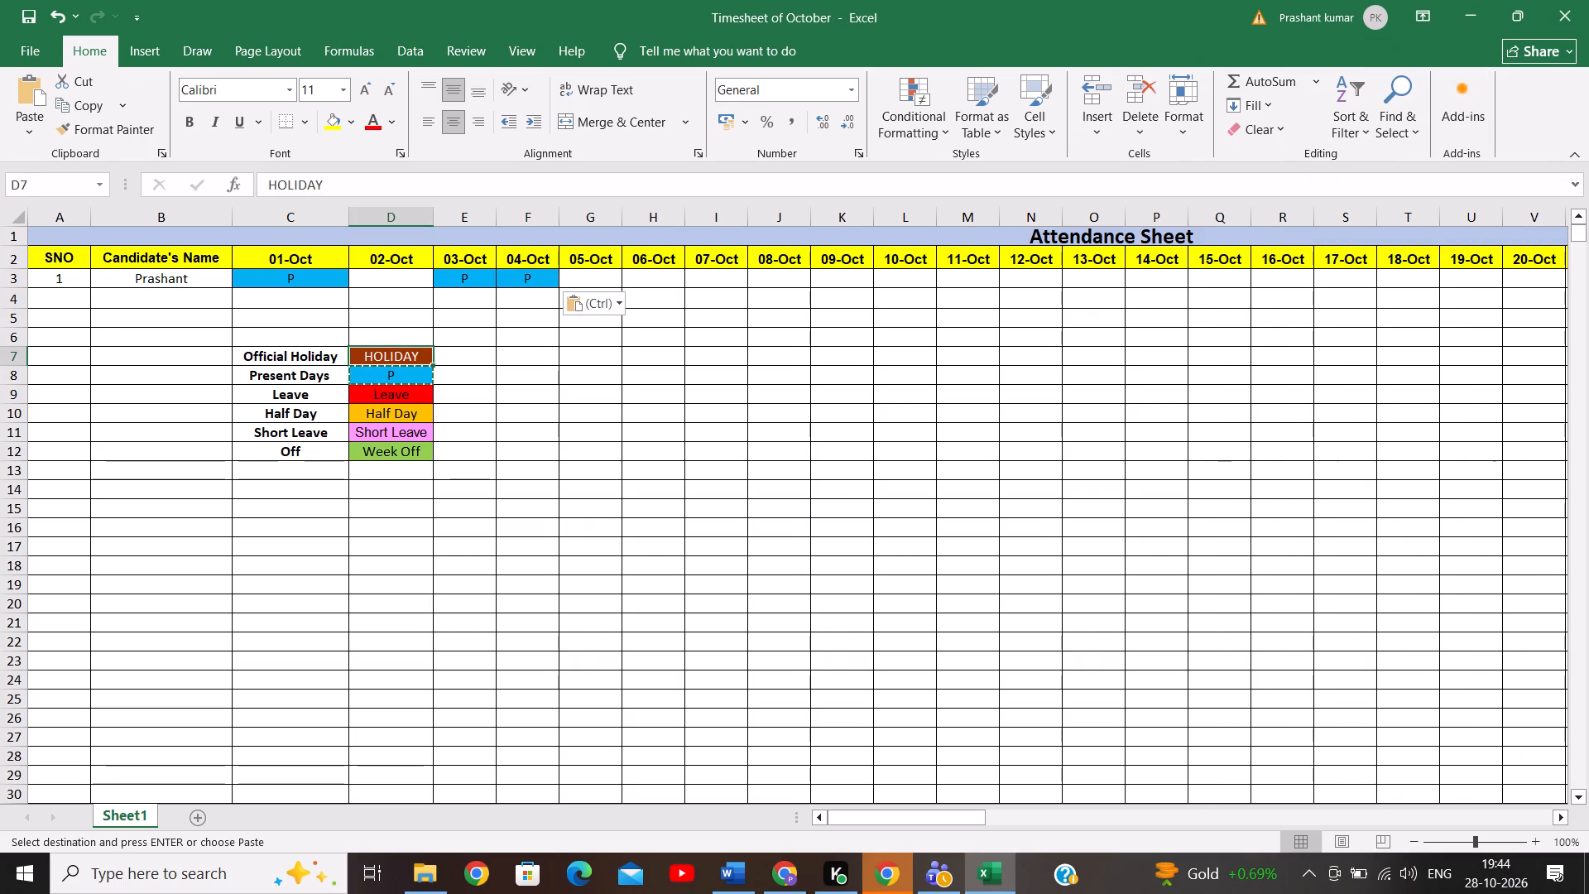
key(ctrl+c)
click(386, 281)
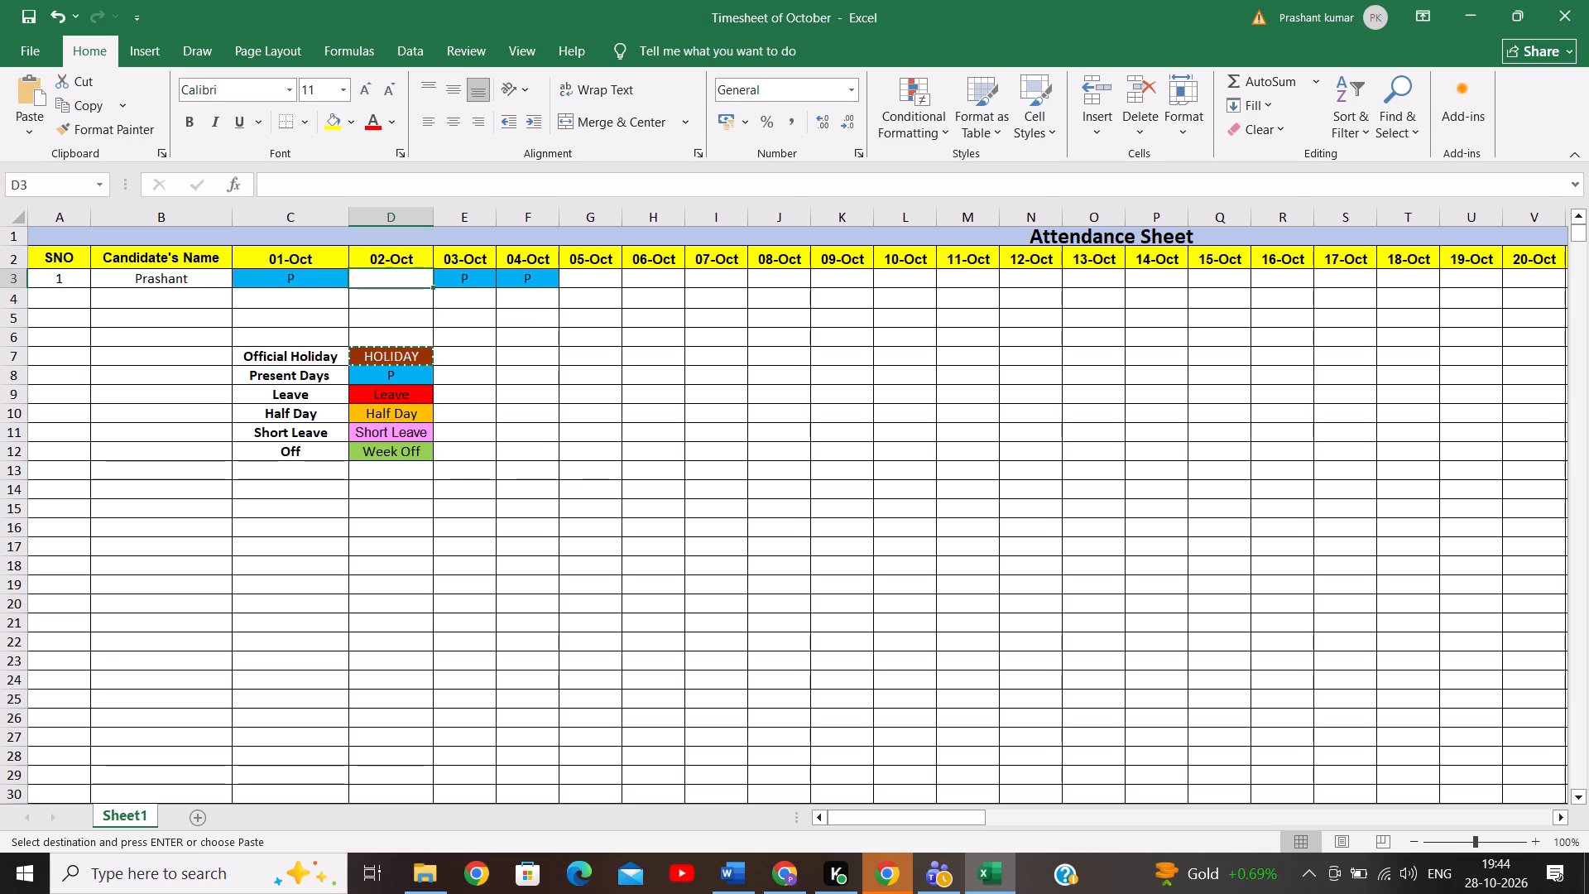
key(ctrl+v)
click(1003, 355)
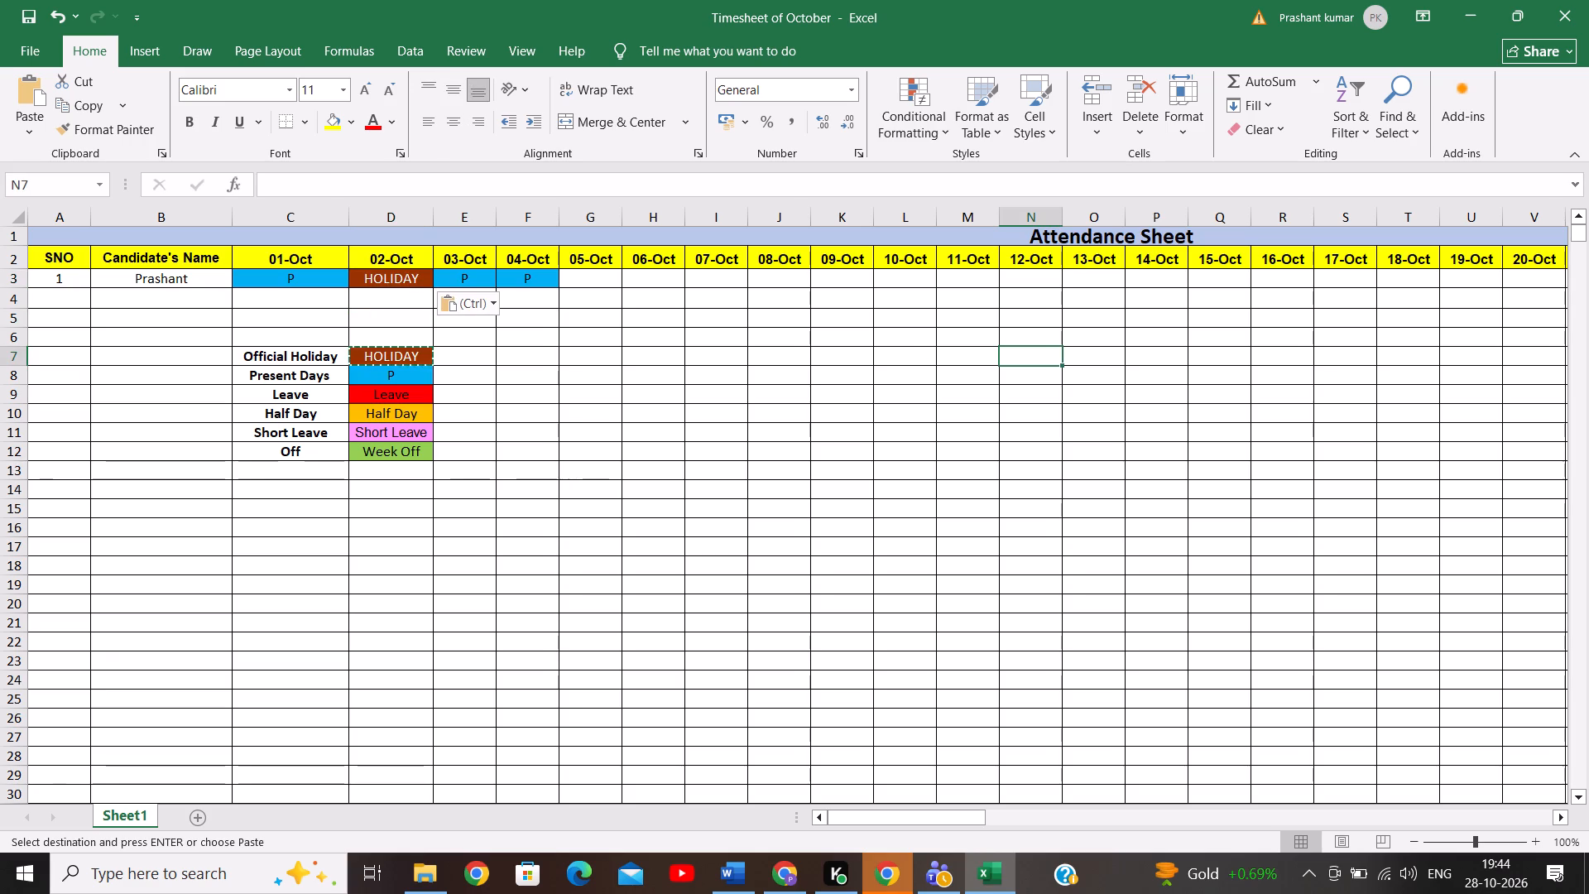
click(1524, 282)
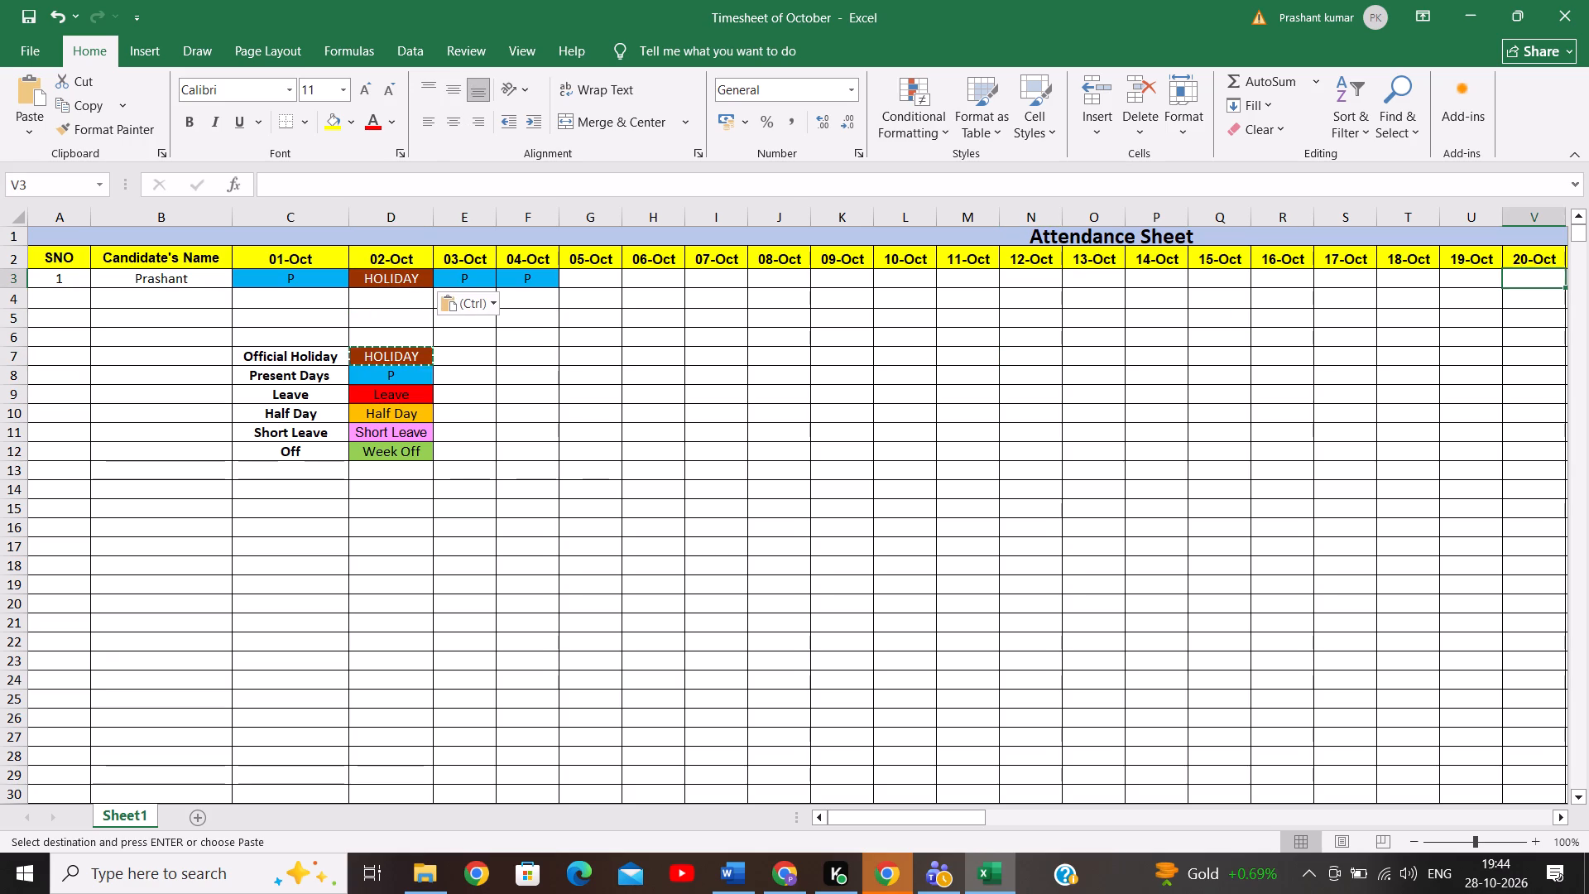
key(ctrl+v)
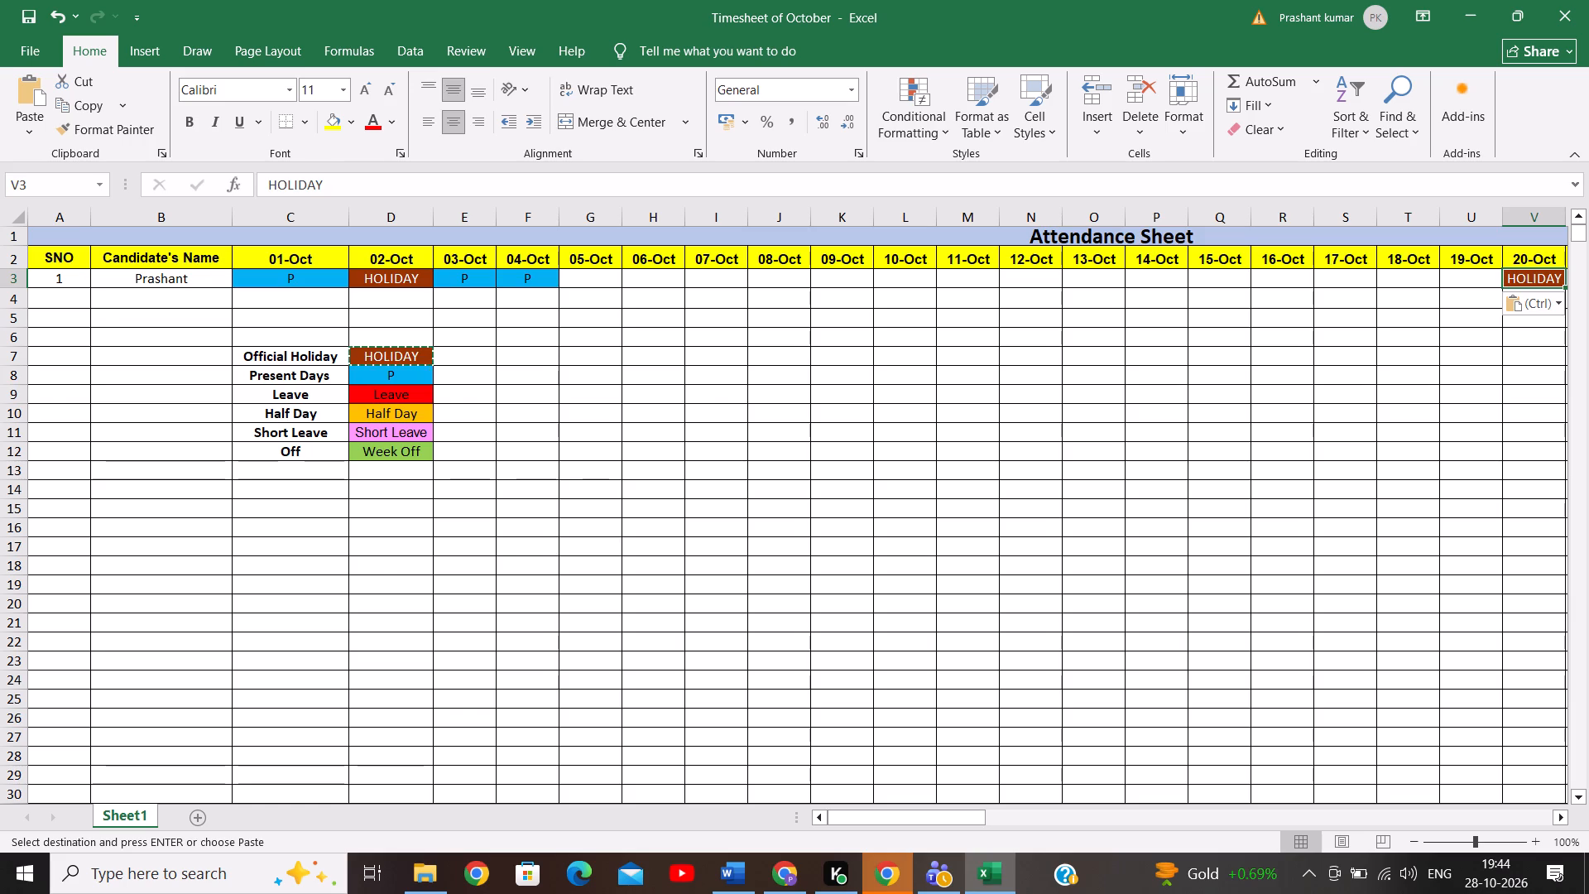
Check the calendar for weekends and copy the legend's Week Off mark over the 03-Oct and 04-Oct cells of row 3.
click(625, 395)
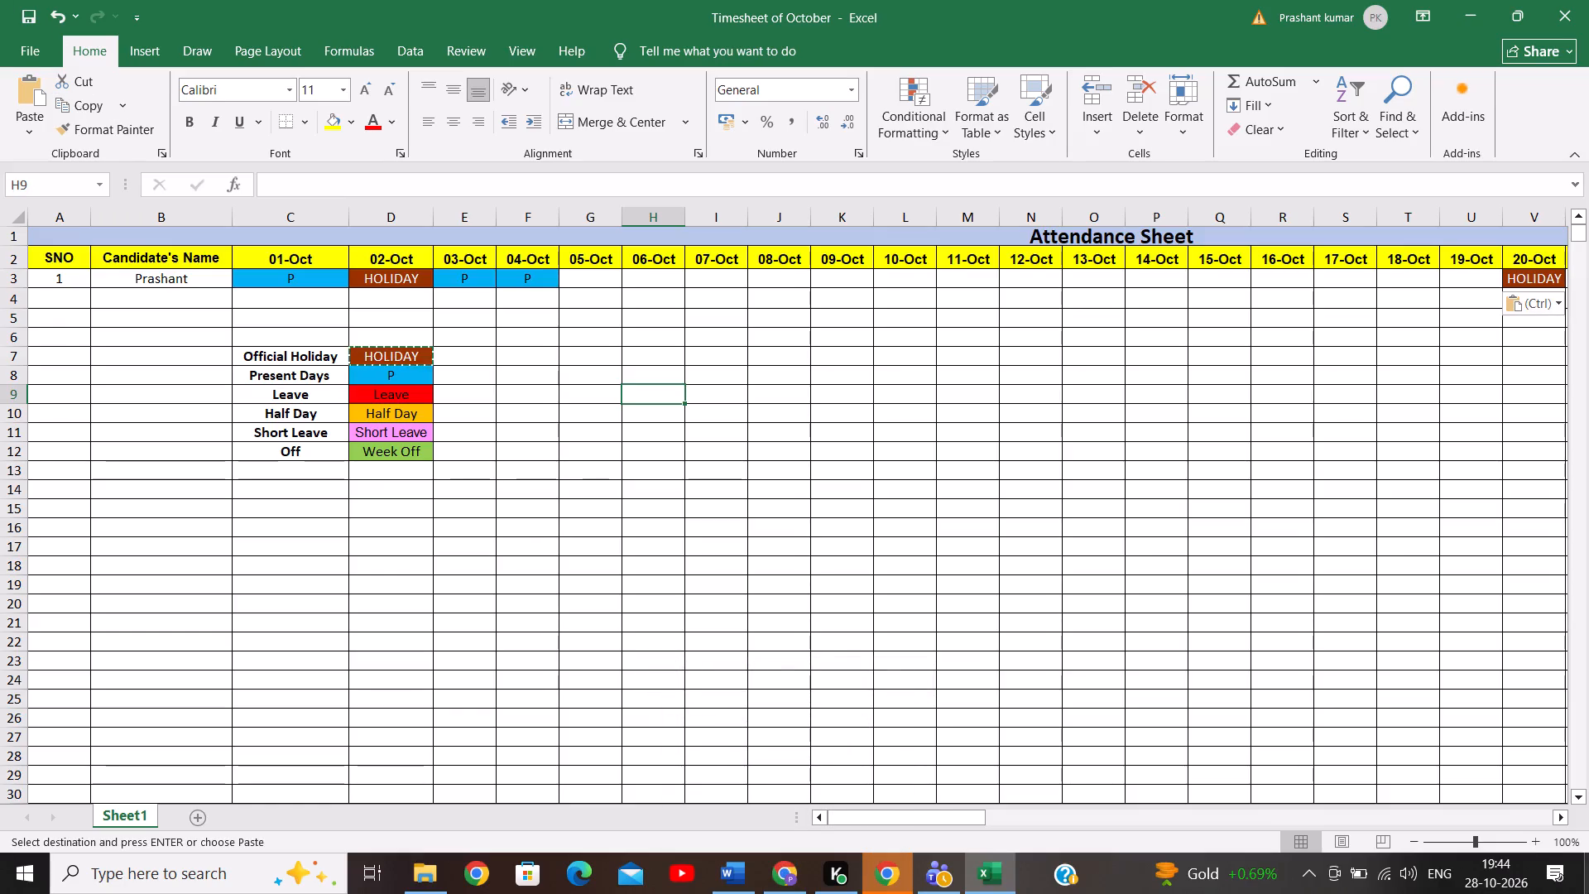
click(1491, 868)
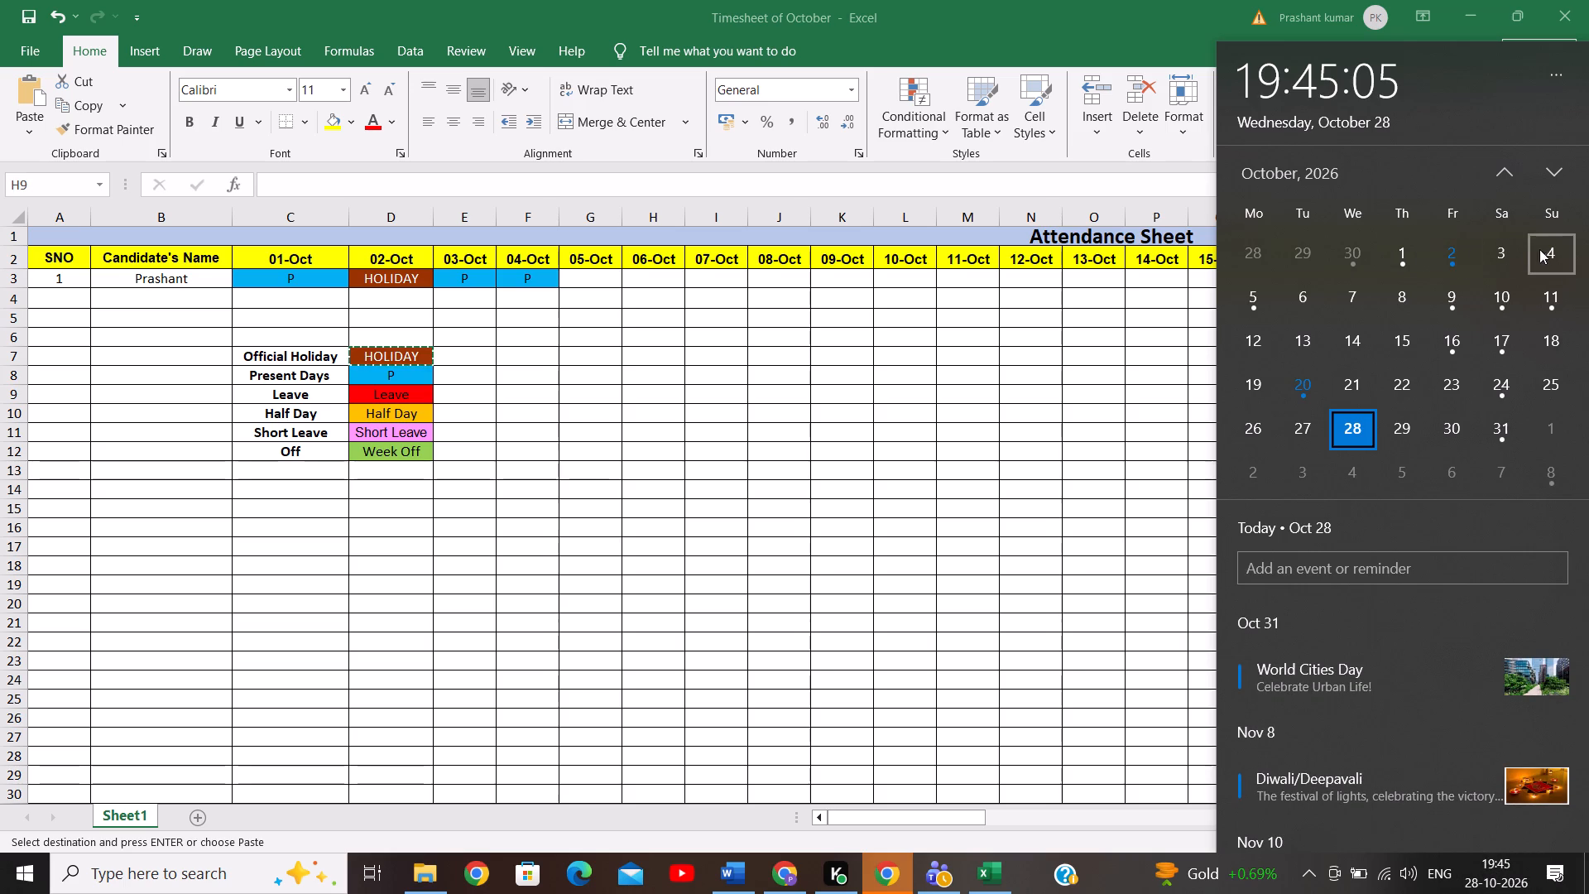
click(509, 428)
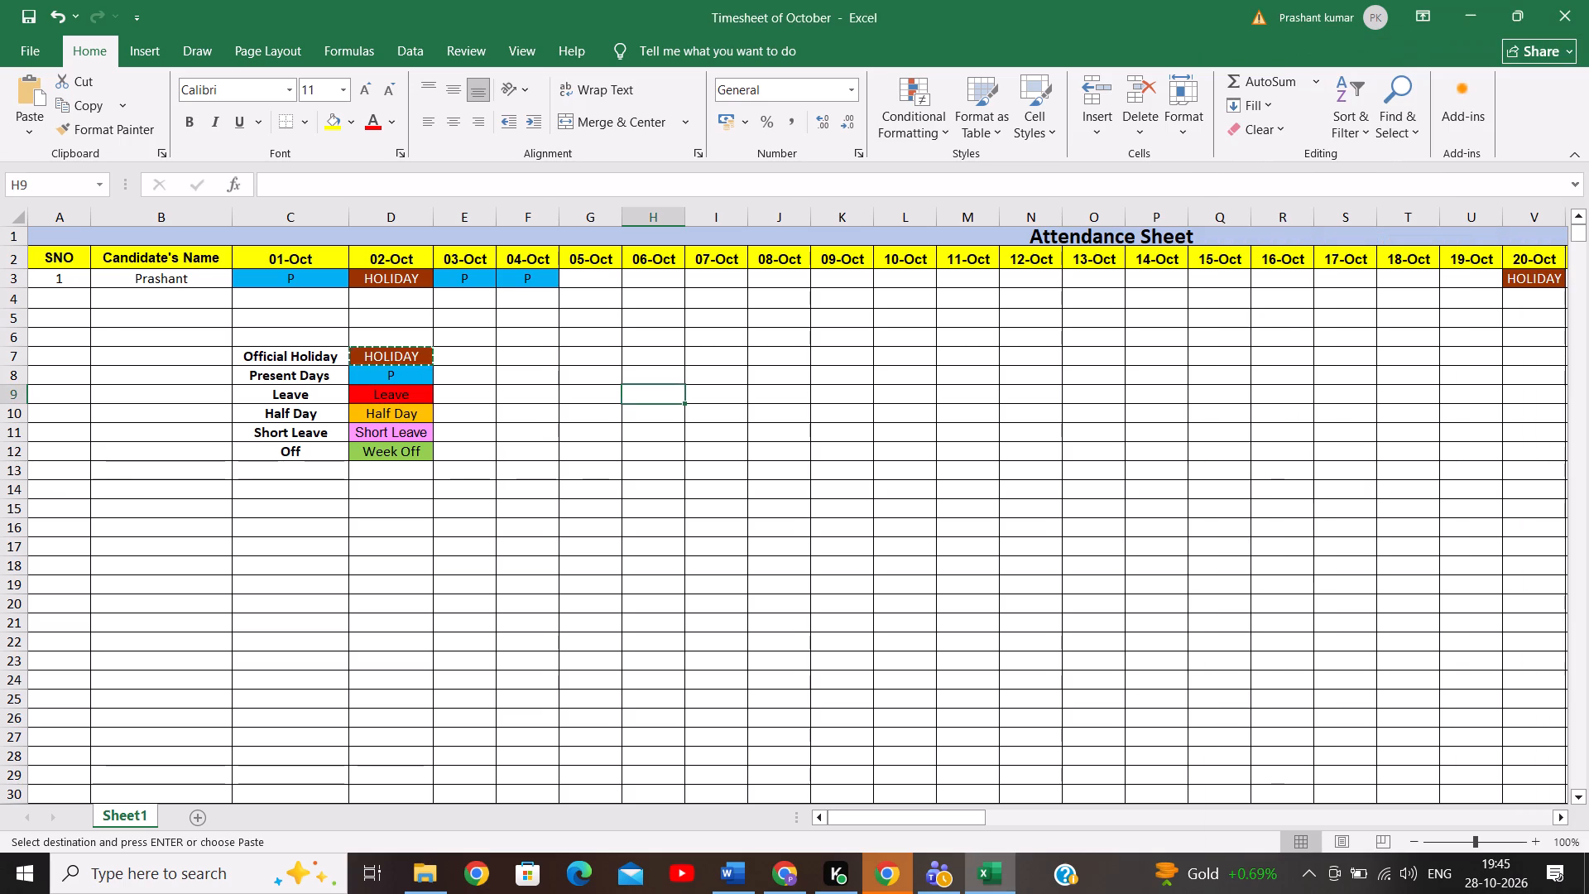
click(385, 450)
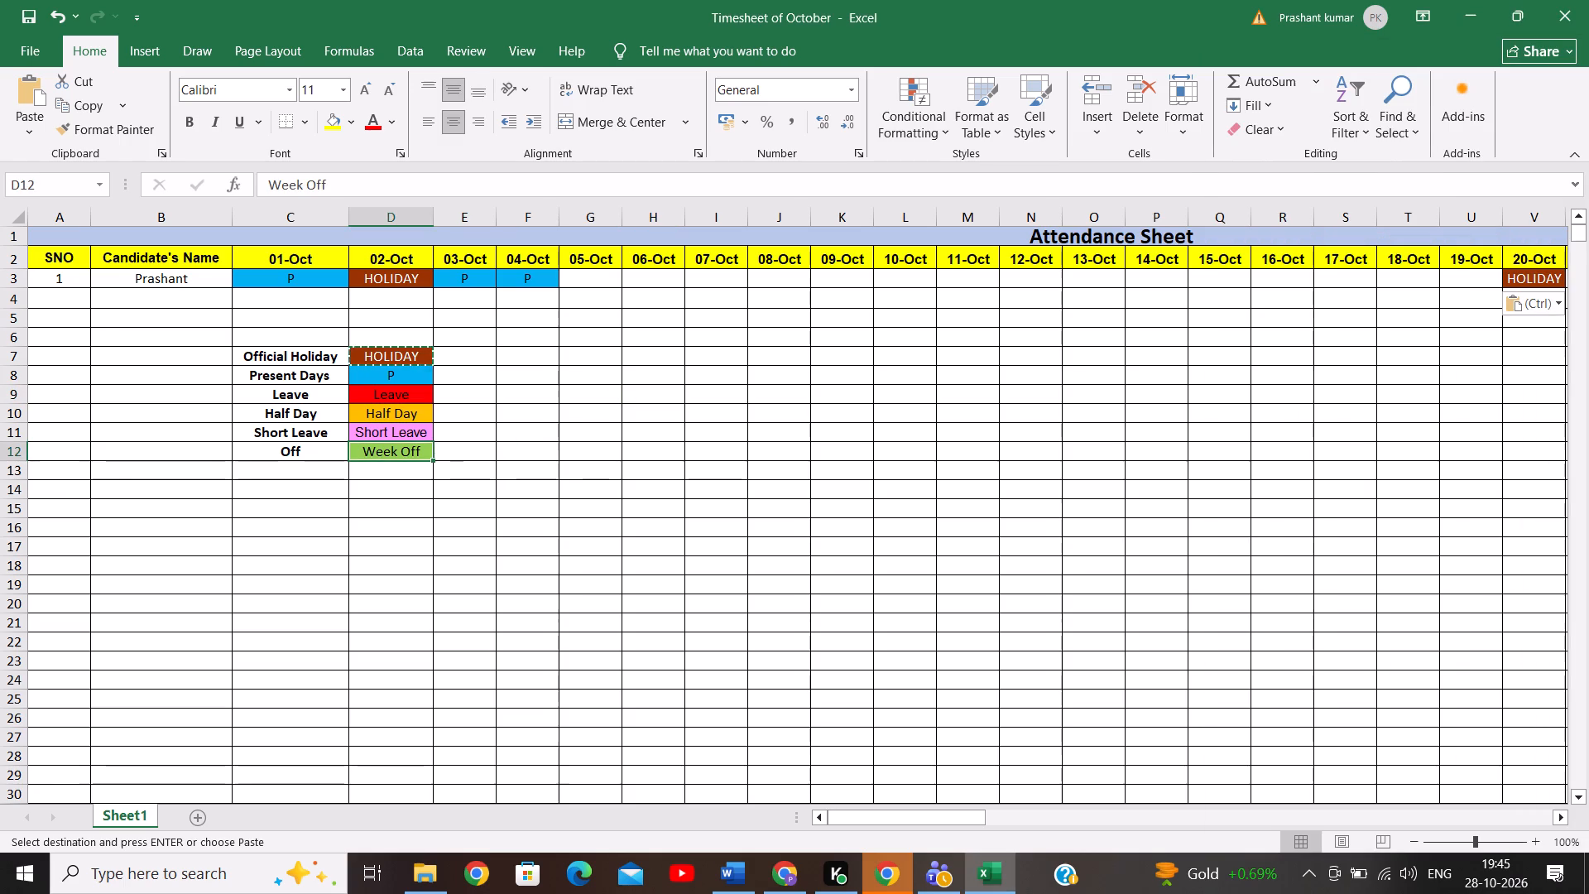
key(ctrl+c)
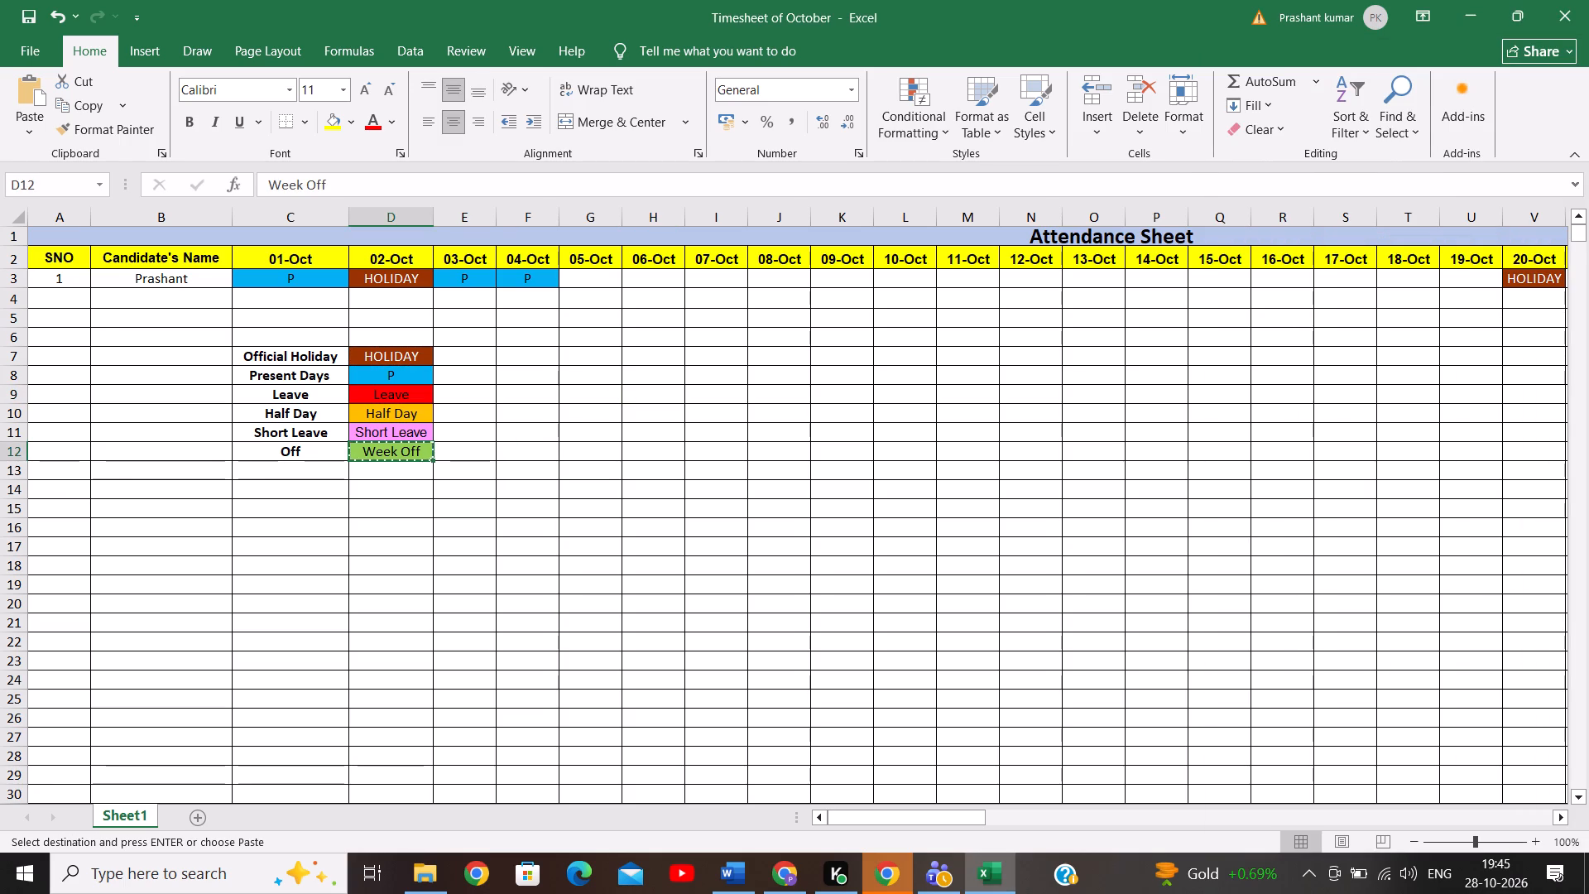
click(460, 277)
key(ctrl+v)
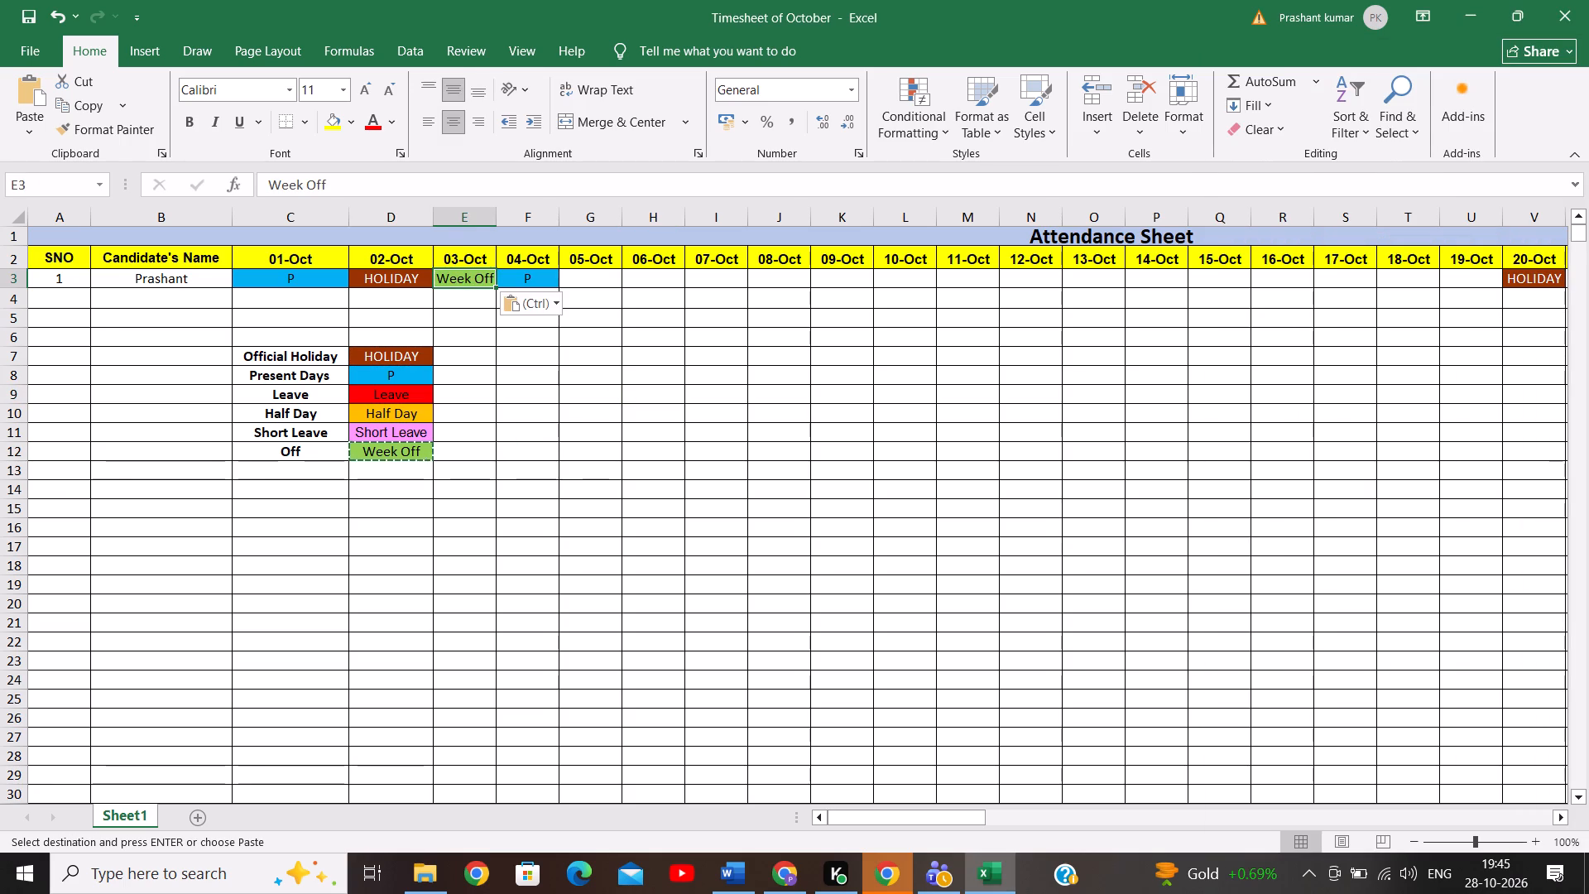
click(538, 275)
key(ctrl+v)
Copy the legend's P mark into each row 3 cell from 05-Oct to 09-Oct.
click(530, 385)
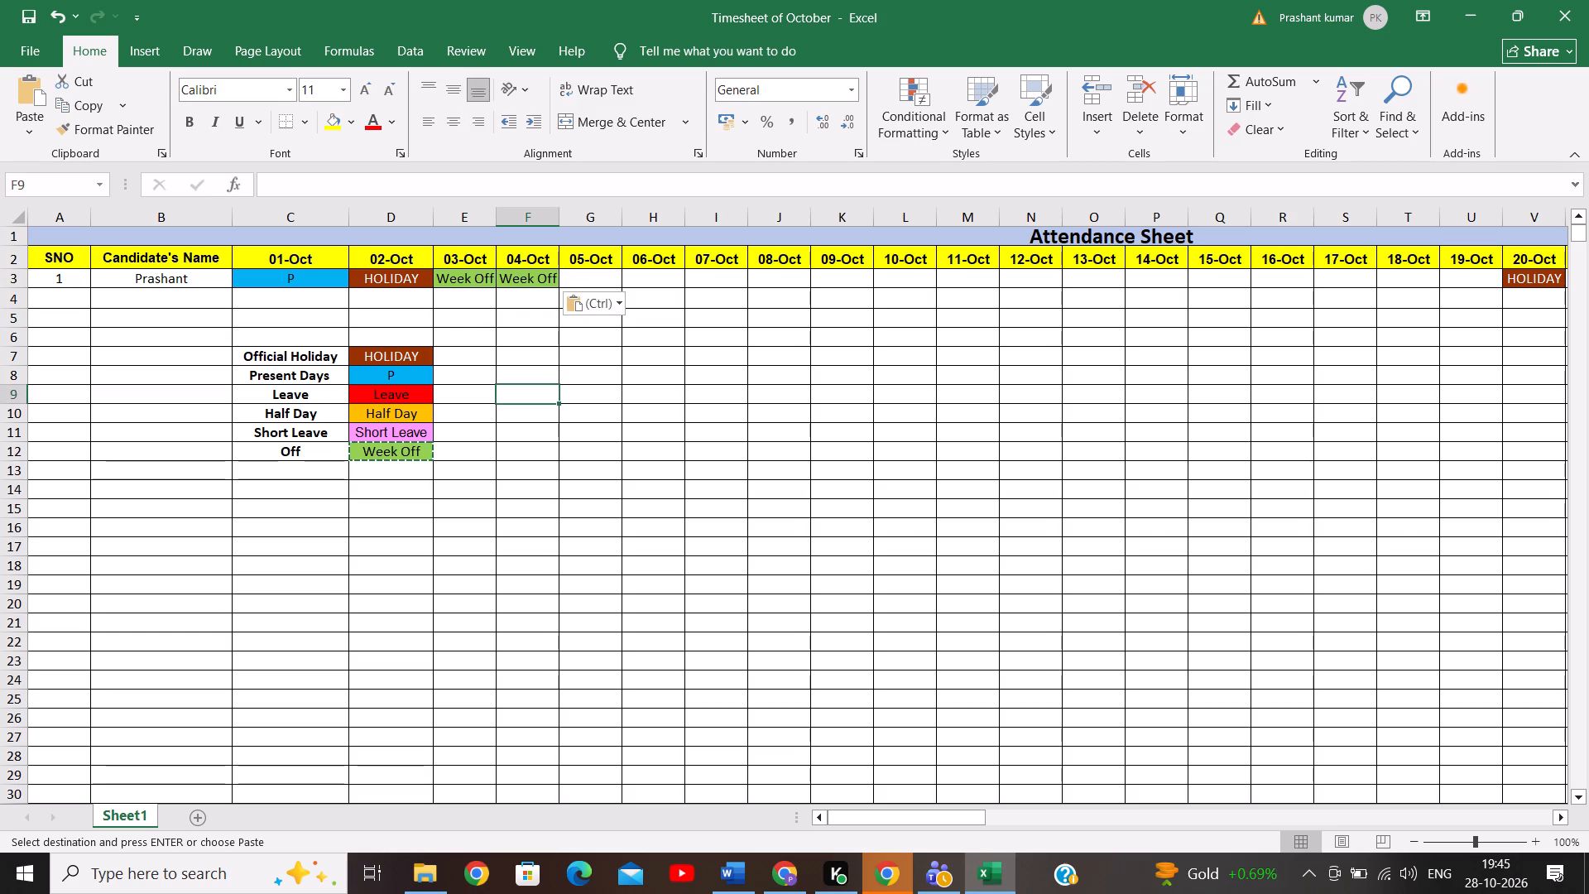
click(378, 370)
key(ctrl+c)
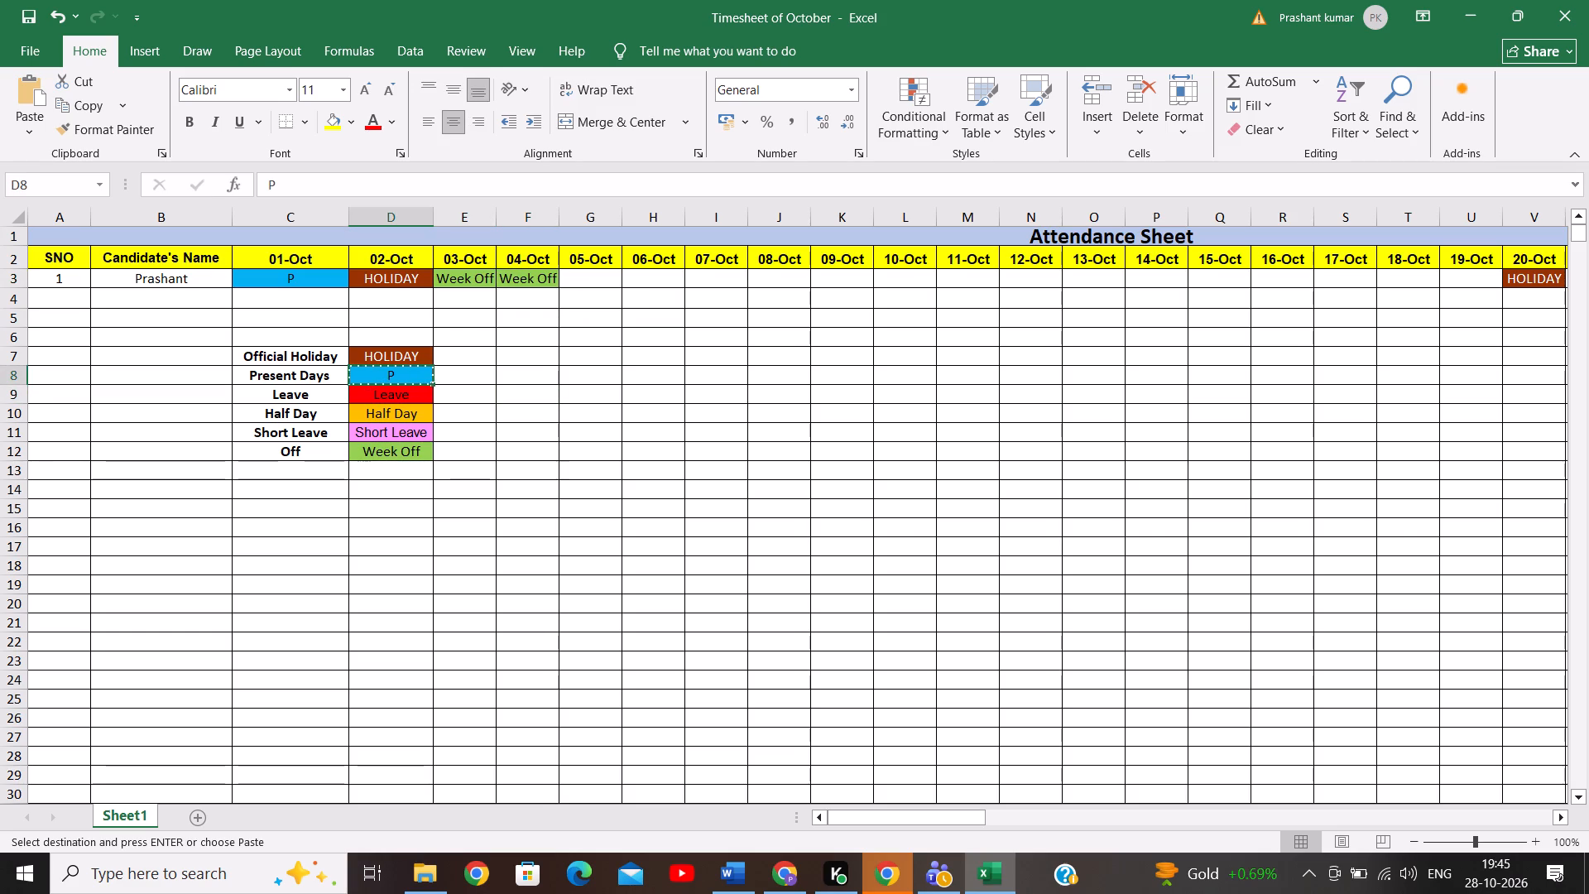
click(603, 276)
key(ctrl+v)
ctrl+click(657, 273)
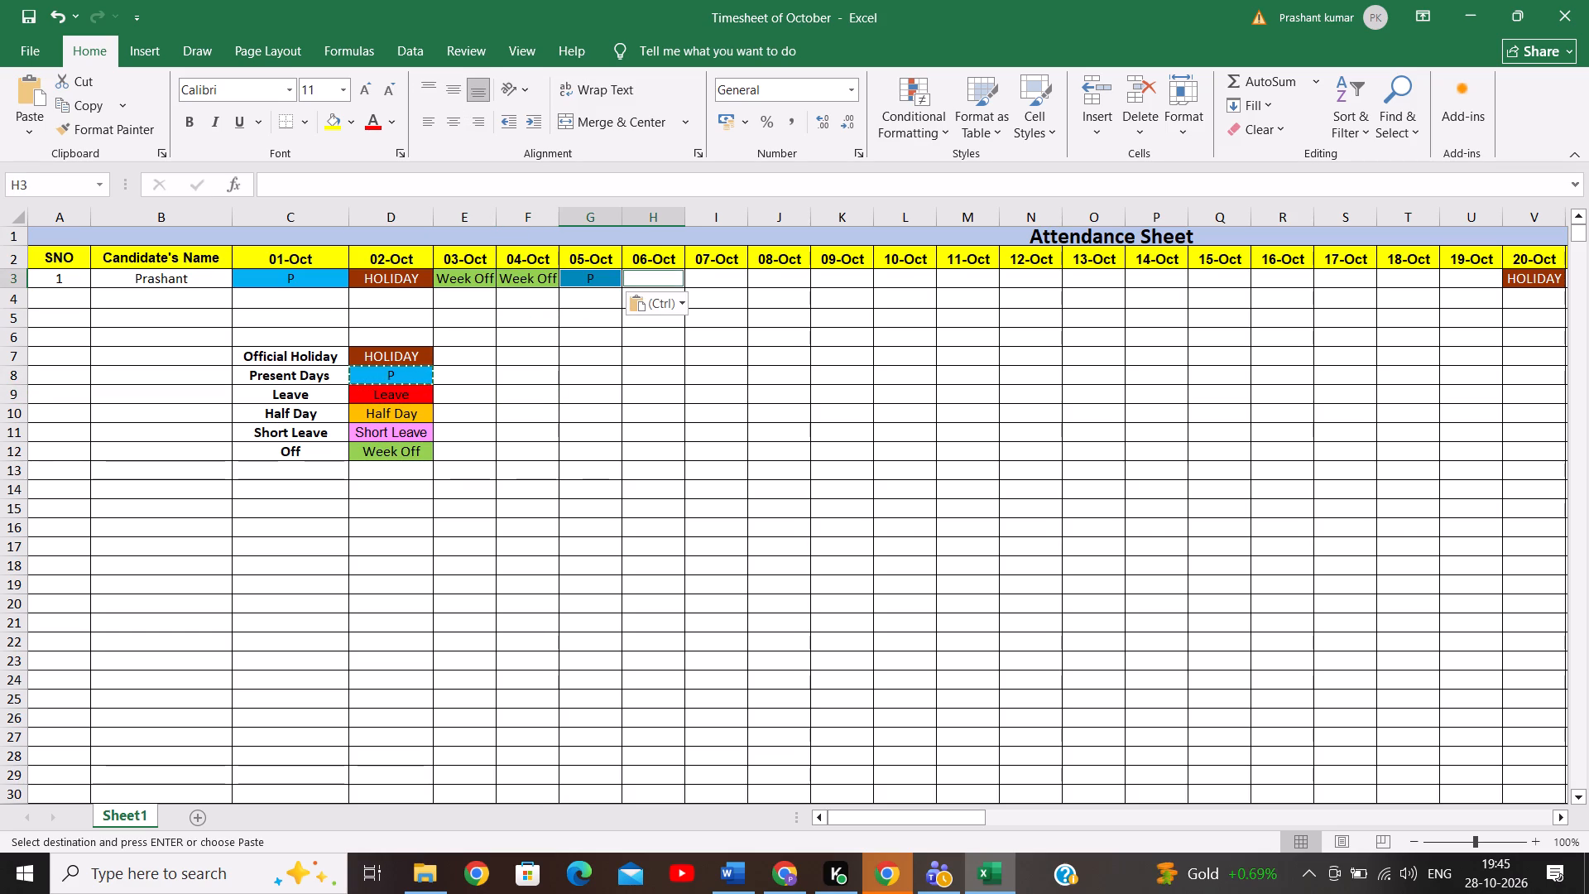
key(ctrl+v)
ctrl+click(711, 281)
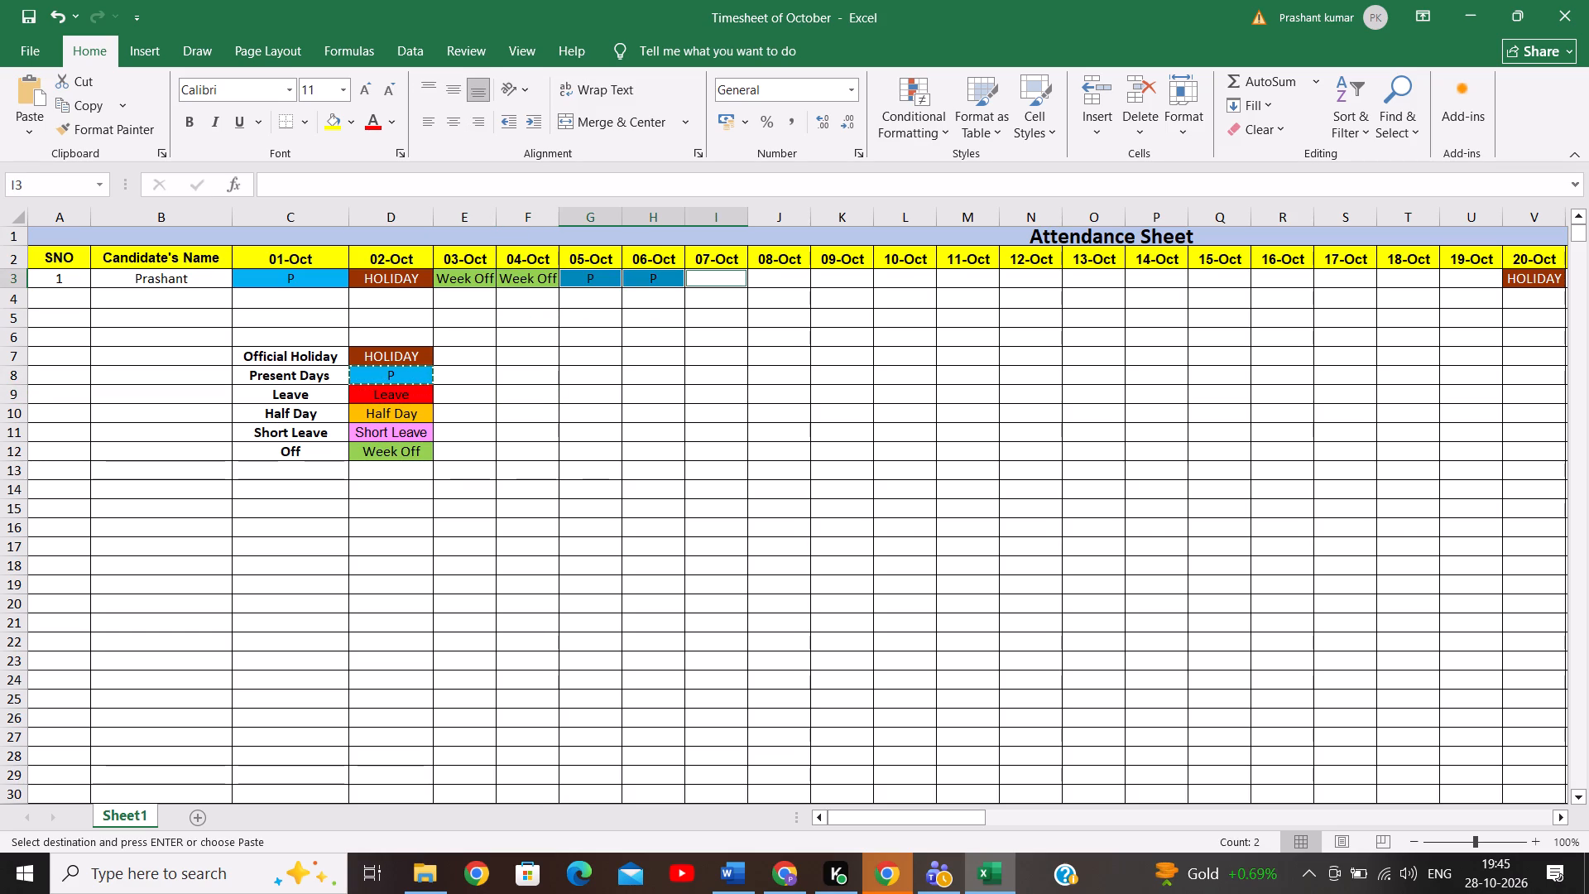
key(ctrl+v)
ctrl+click(778, 281)
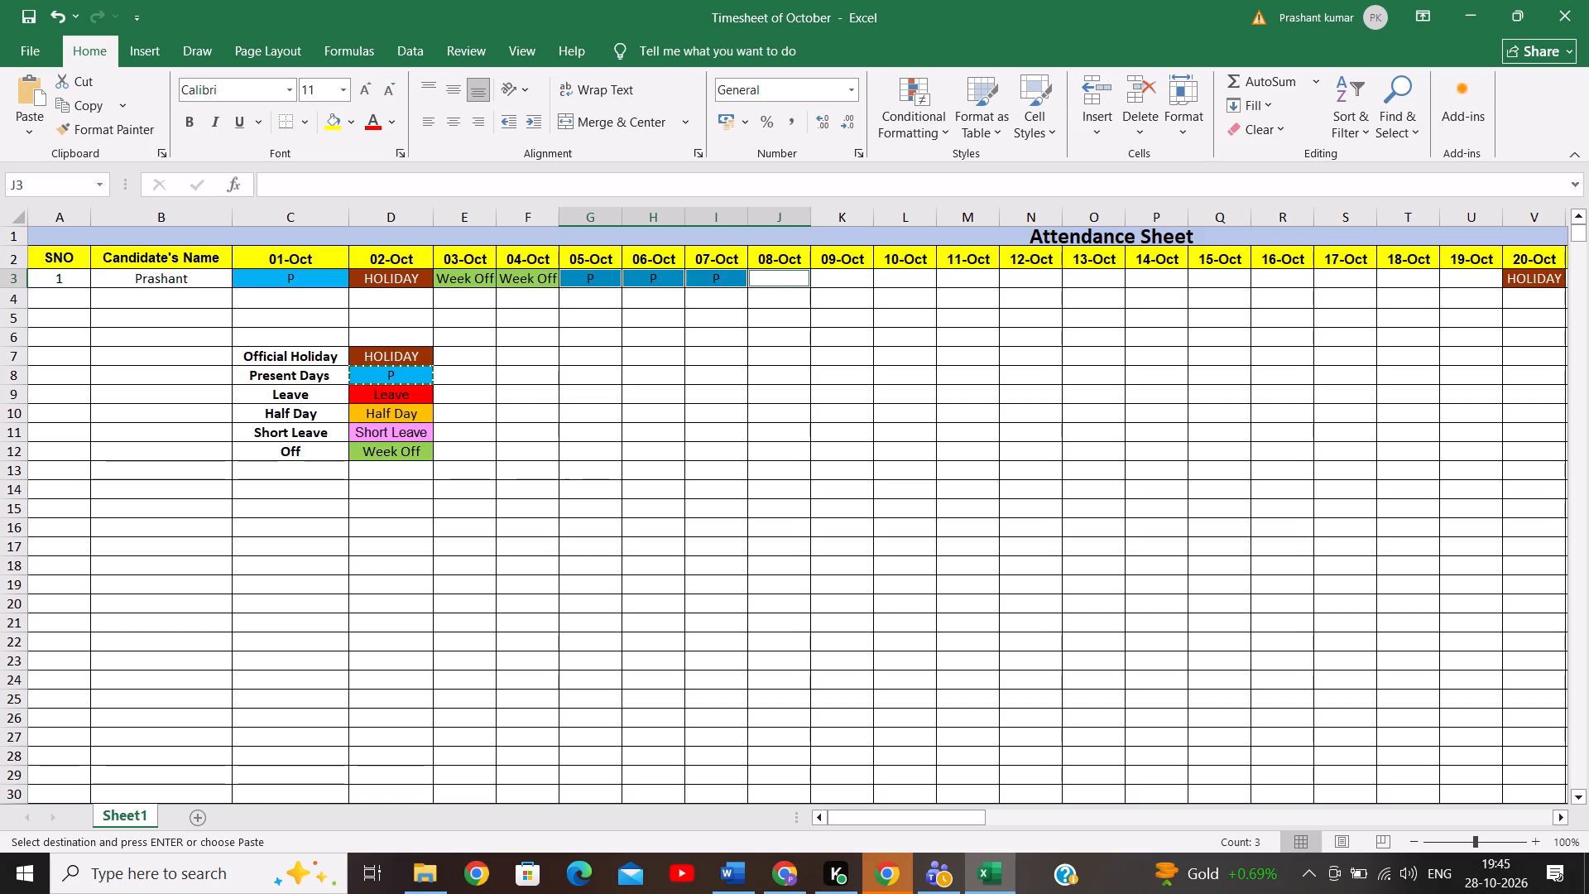
key(ctrl+v)
ctrl+click(843, 283)
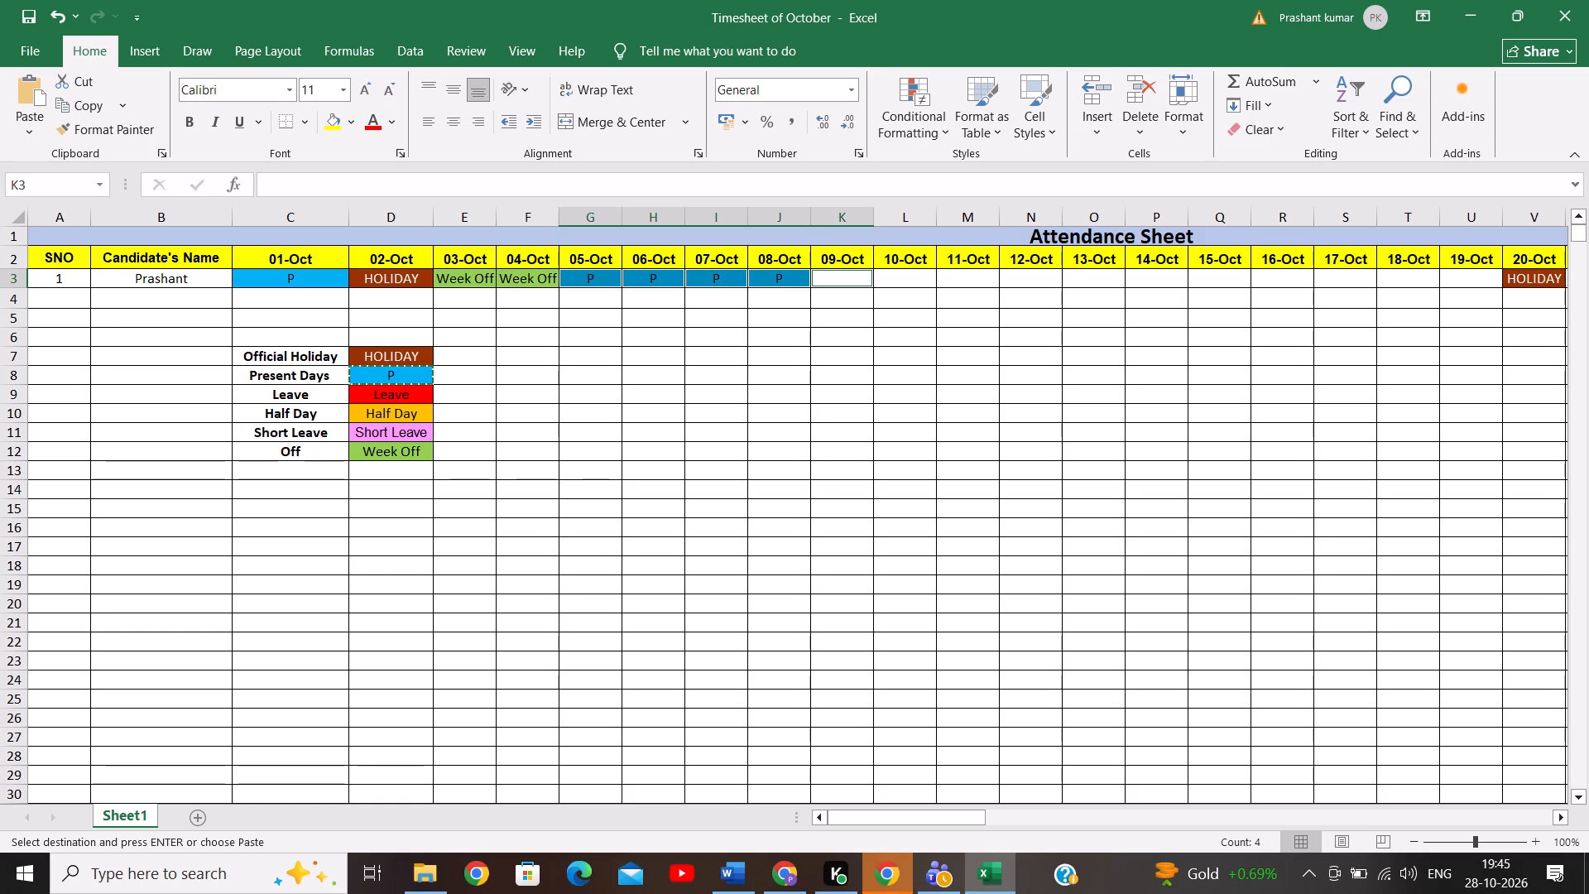
key(ctrl+v)
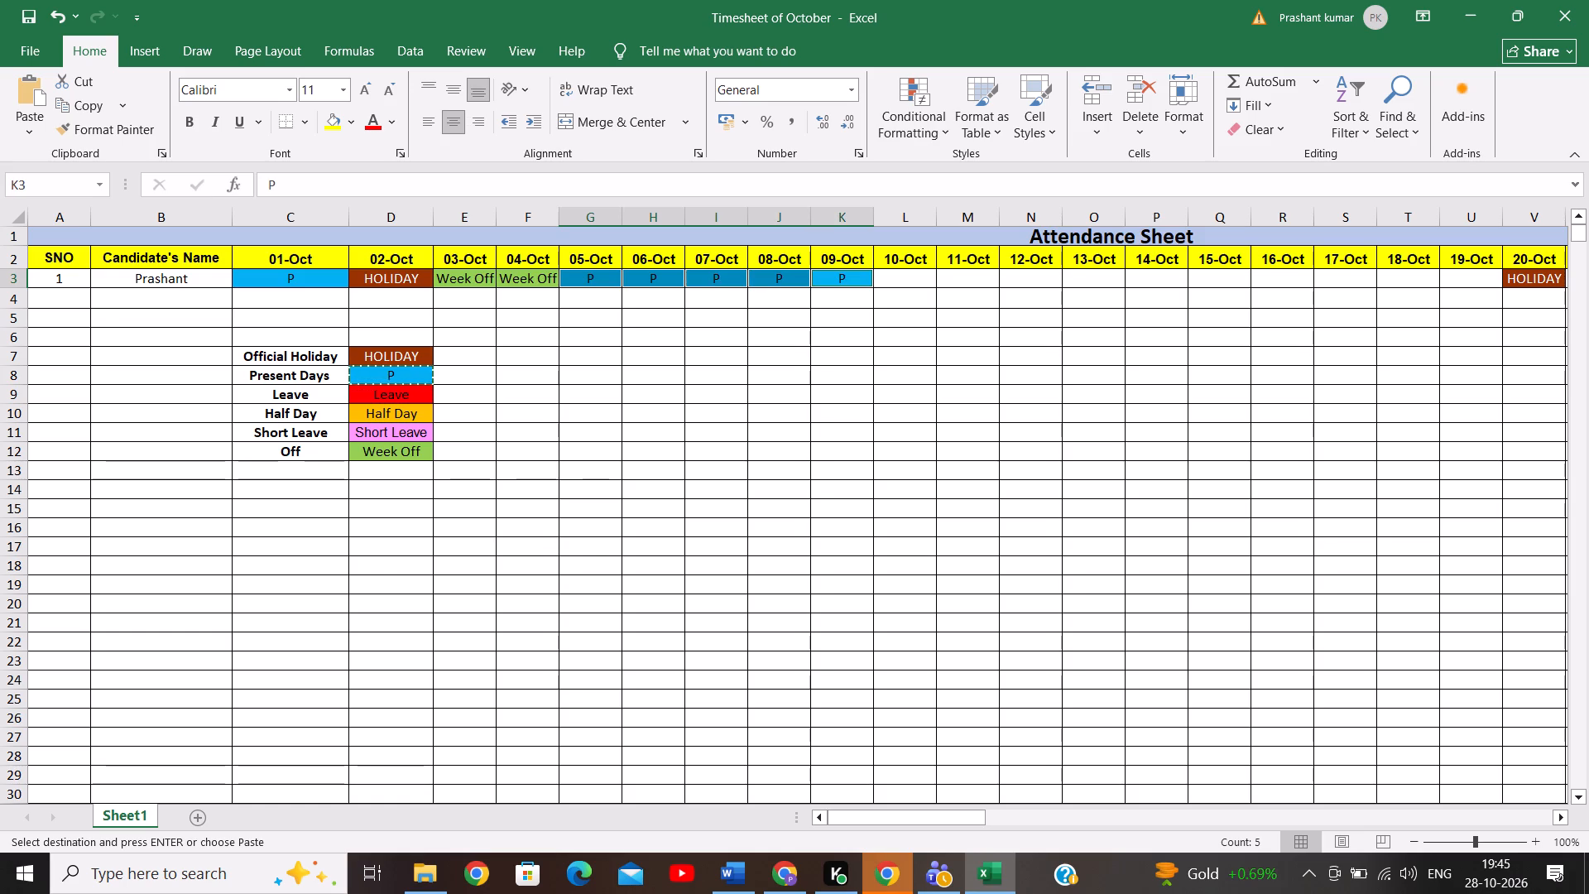
Copy the pair of Week Off marks from 03-Oct and 04-Oct to 10-Oct and 11-Oct in row 3.
click(481, 273)
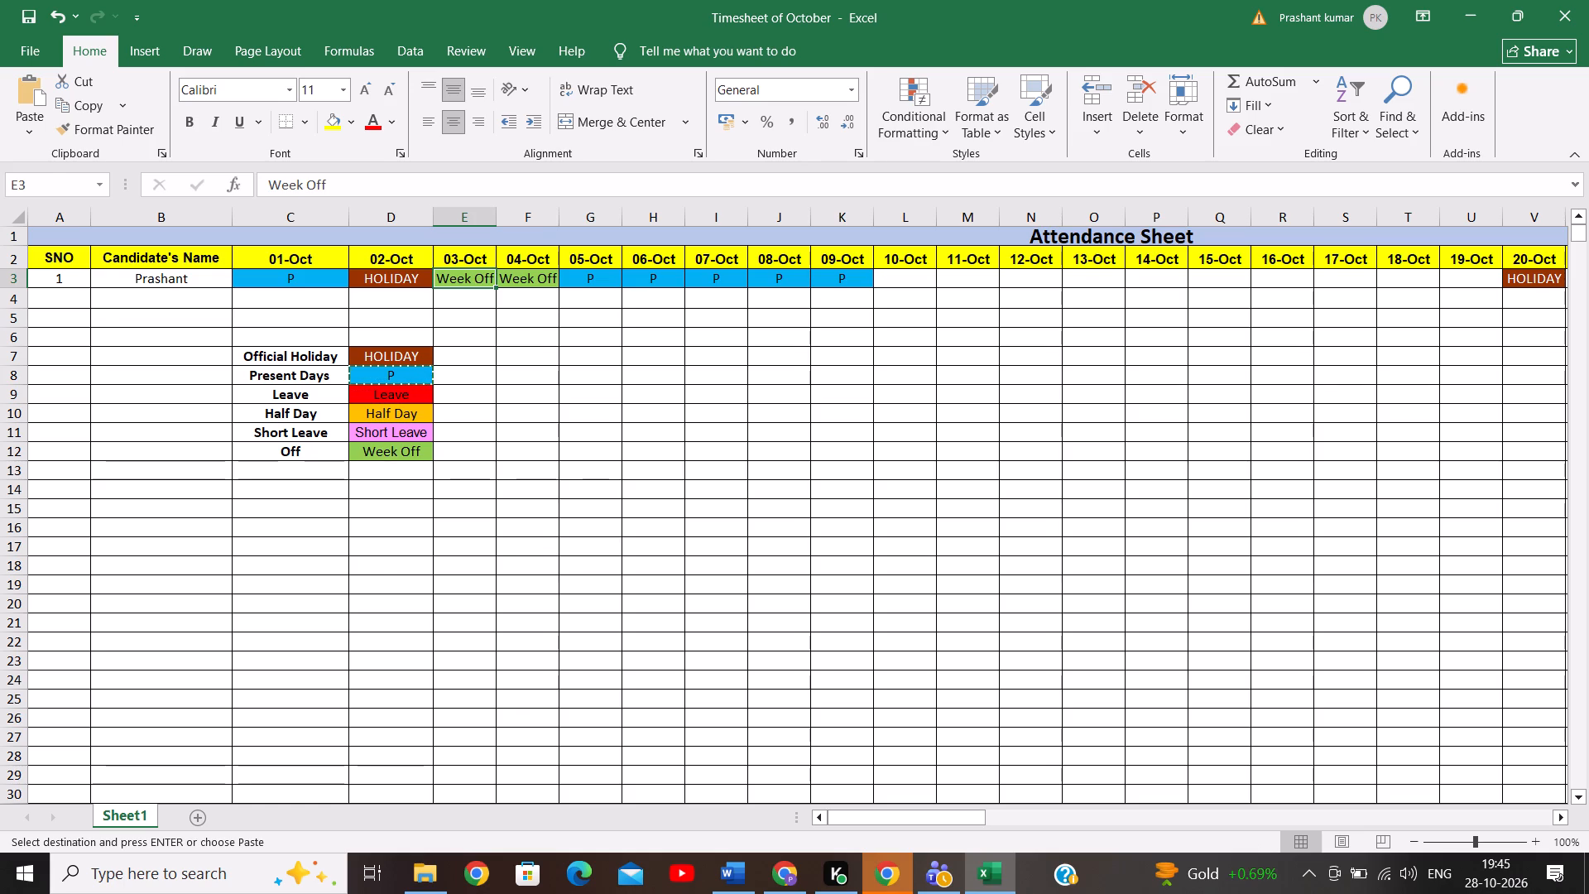
key(shift+Right)
key(ctrl+c)
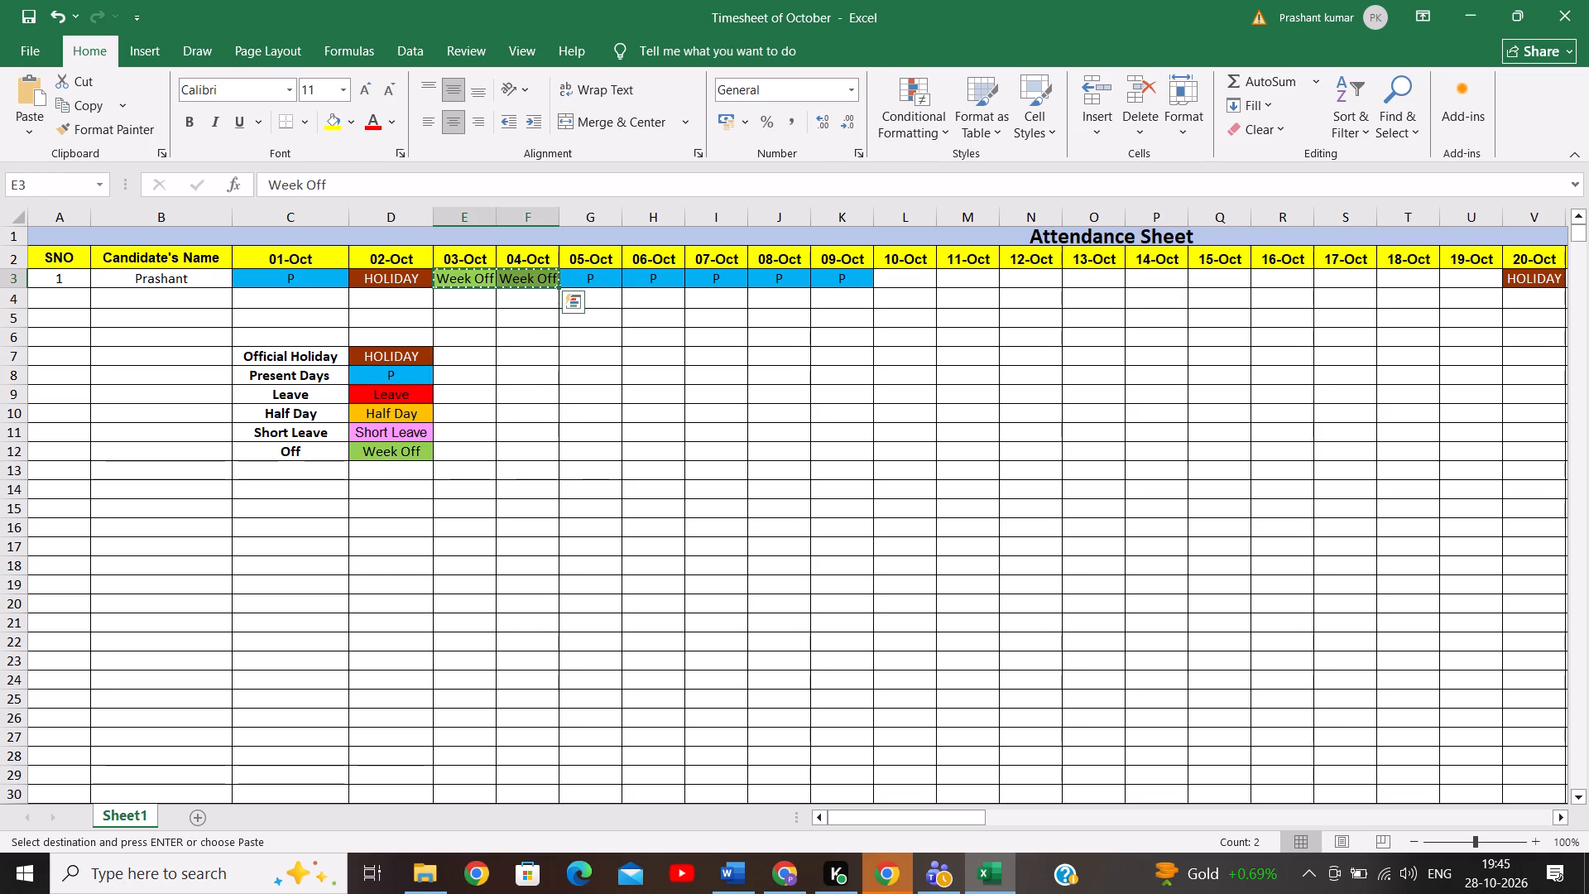
click(895, 280)
key(ctrl+v)
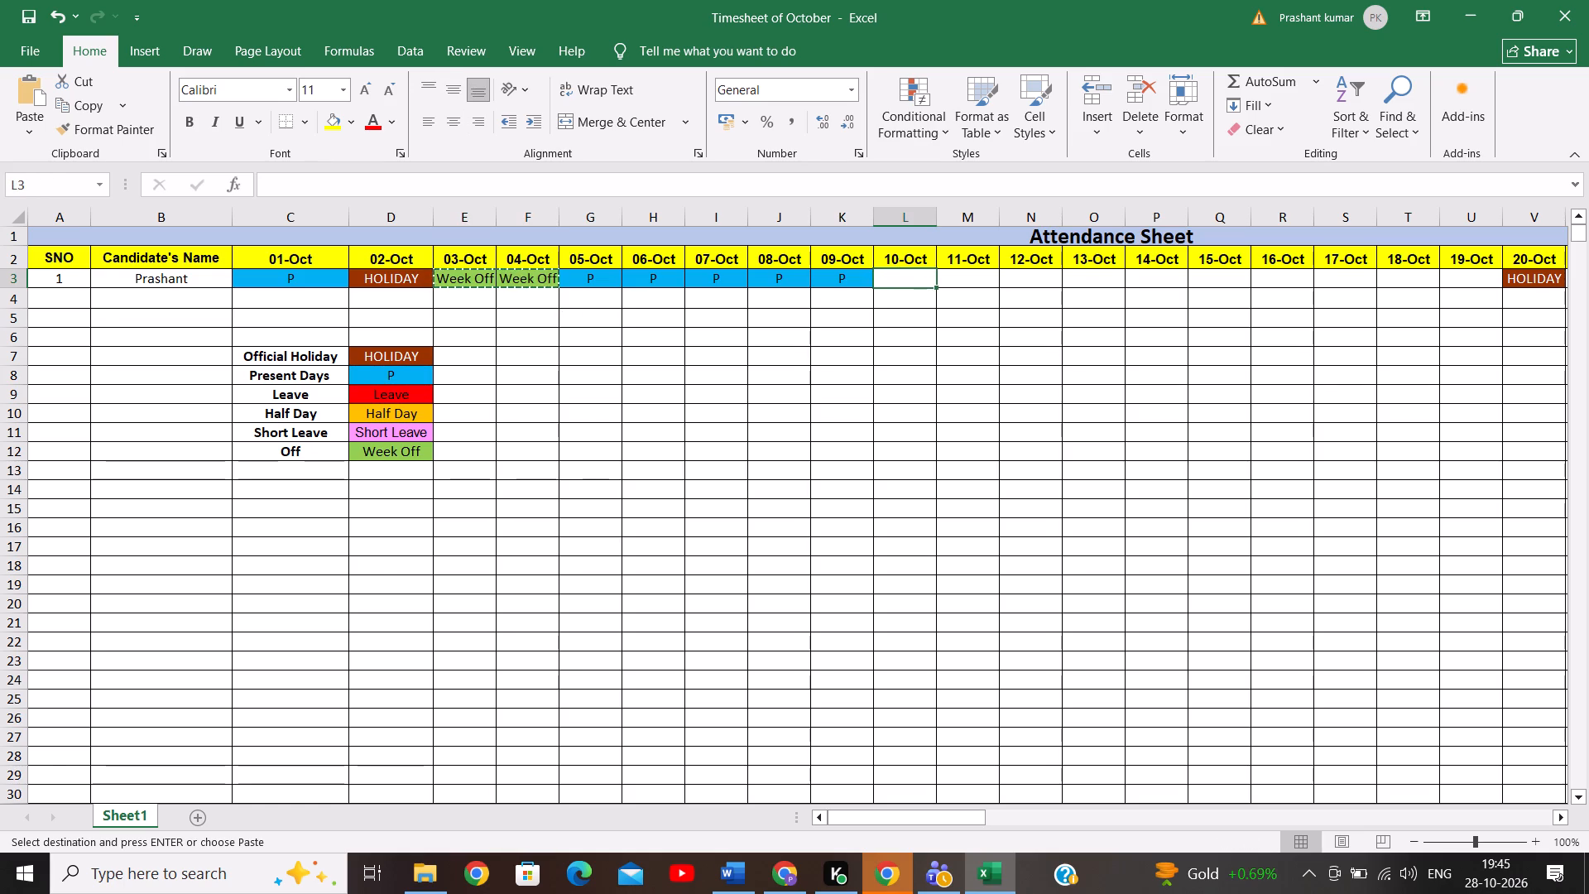
Paste the copied pair of Week Off marks into the 17-Oct and 18-Oct cells of row 3.
click(1017, 286)
click(1102, 278)
click(1164, 279)
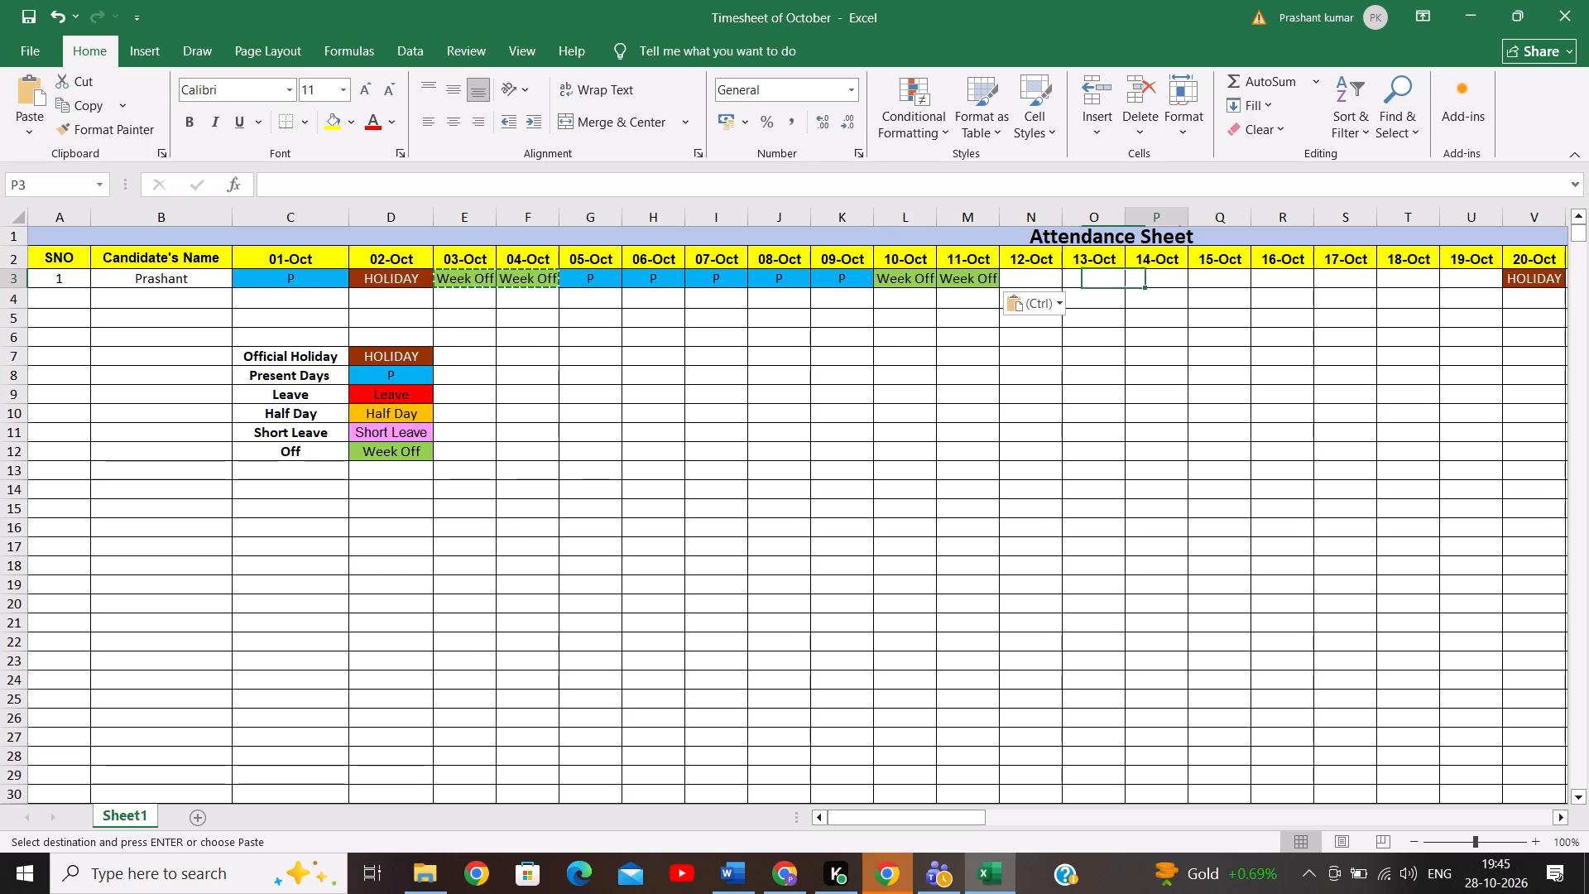
click(1230, 281)
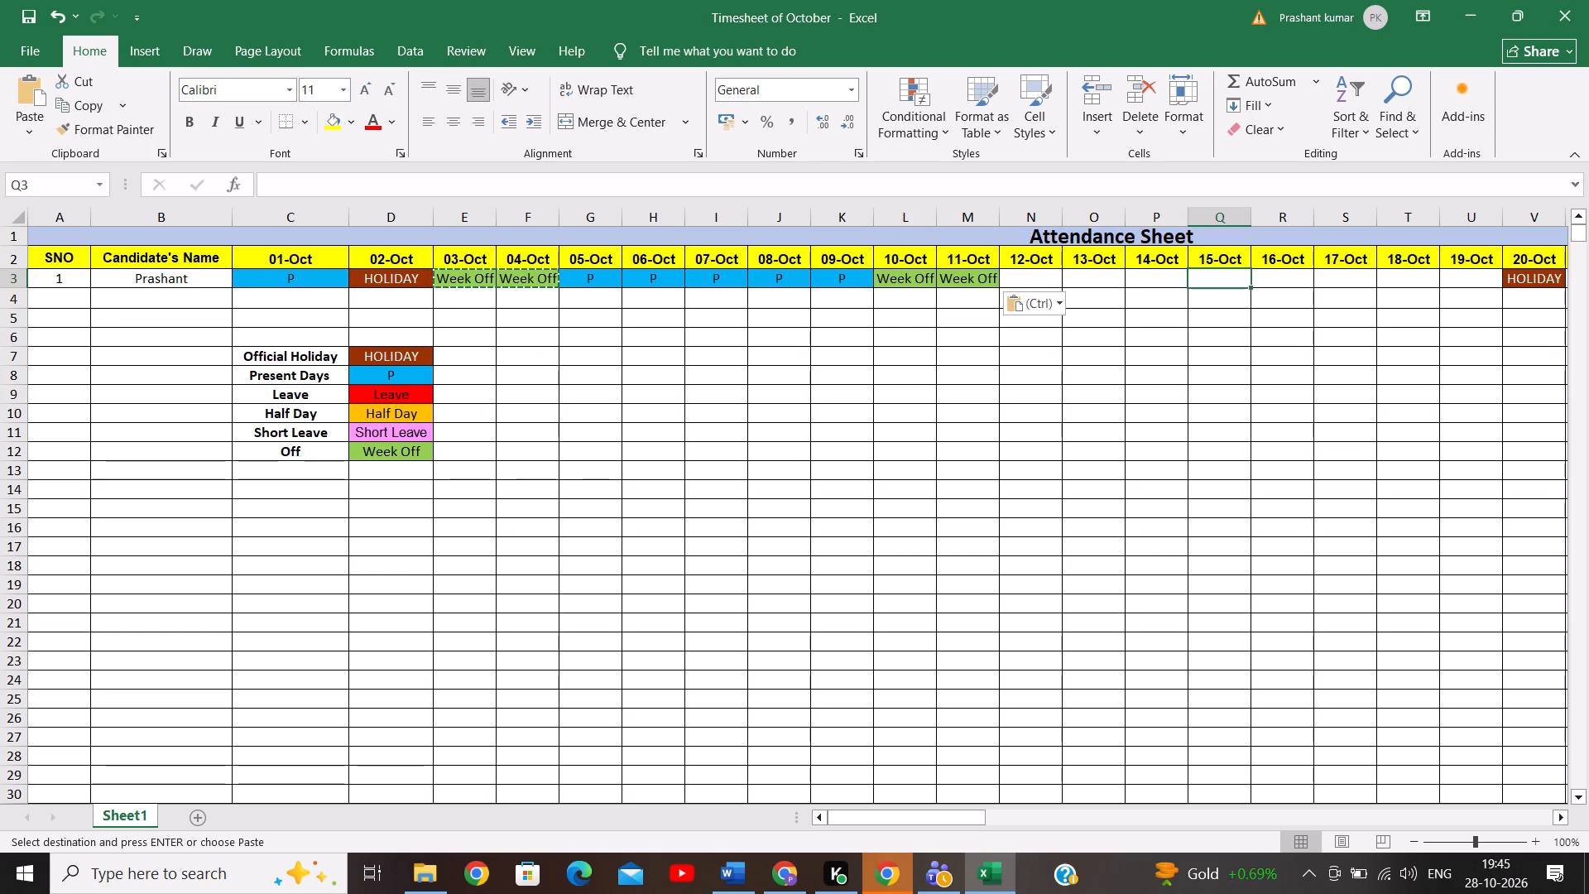
click(1289, 285)
click(1362, 282)
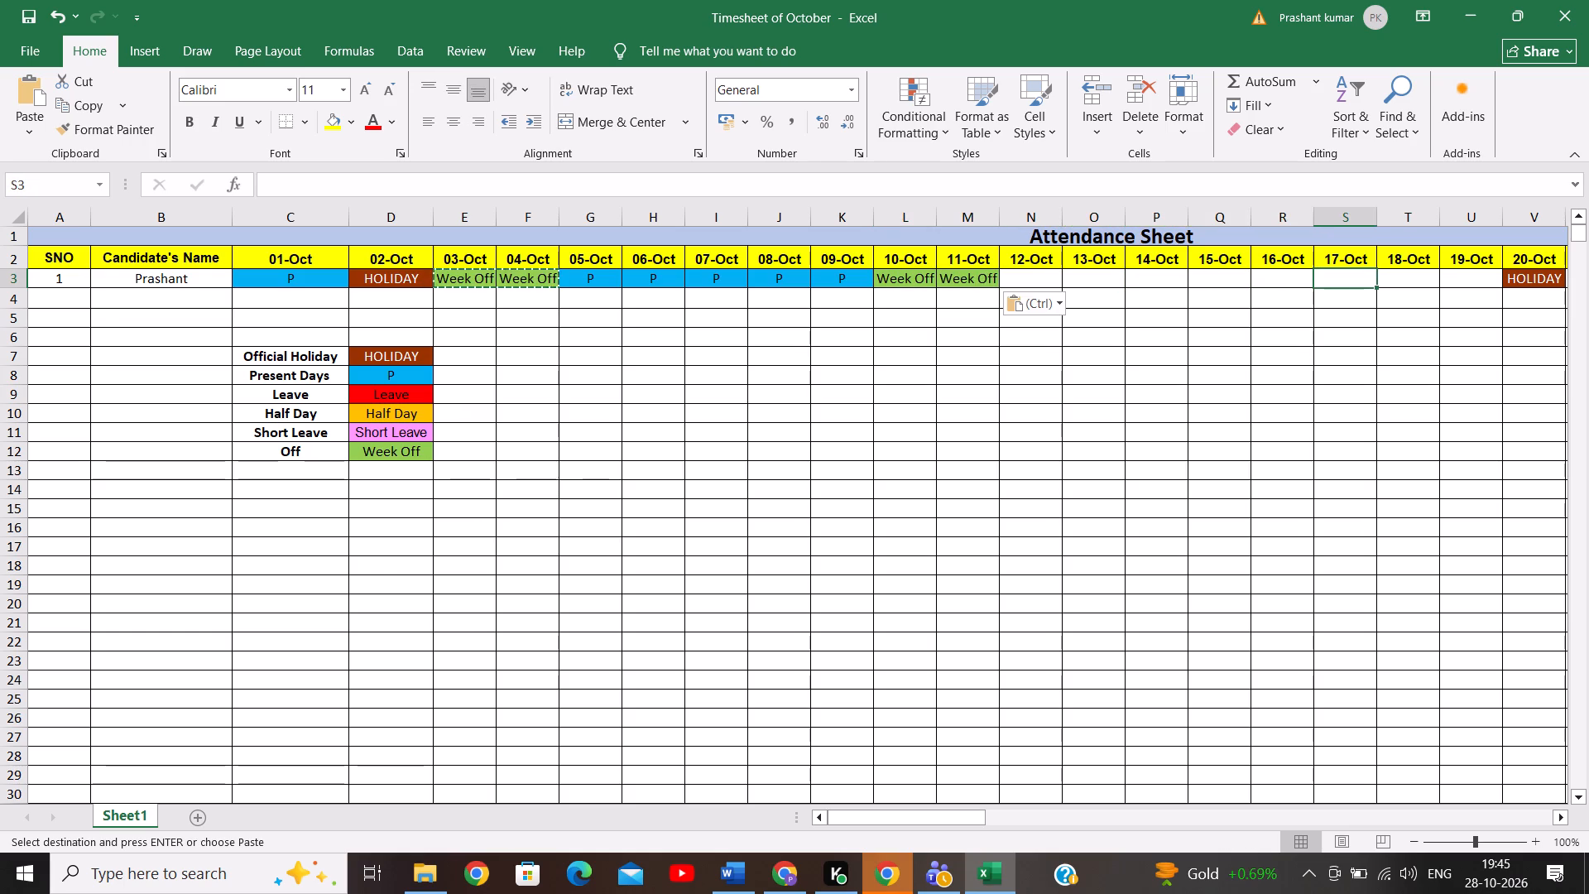
key(ctrl+v)
click(1369, 341)
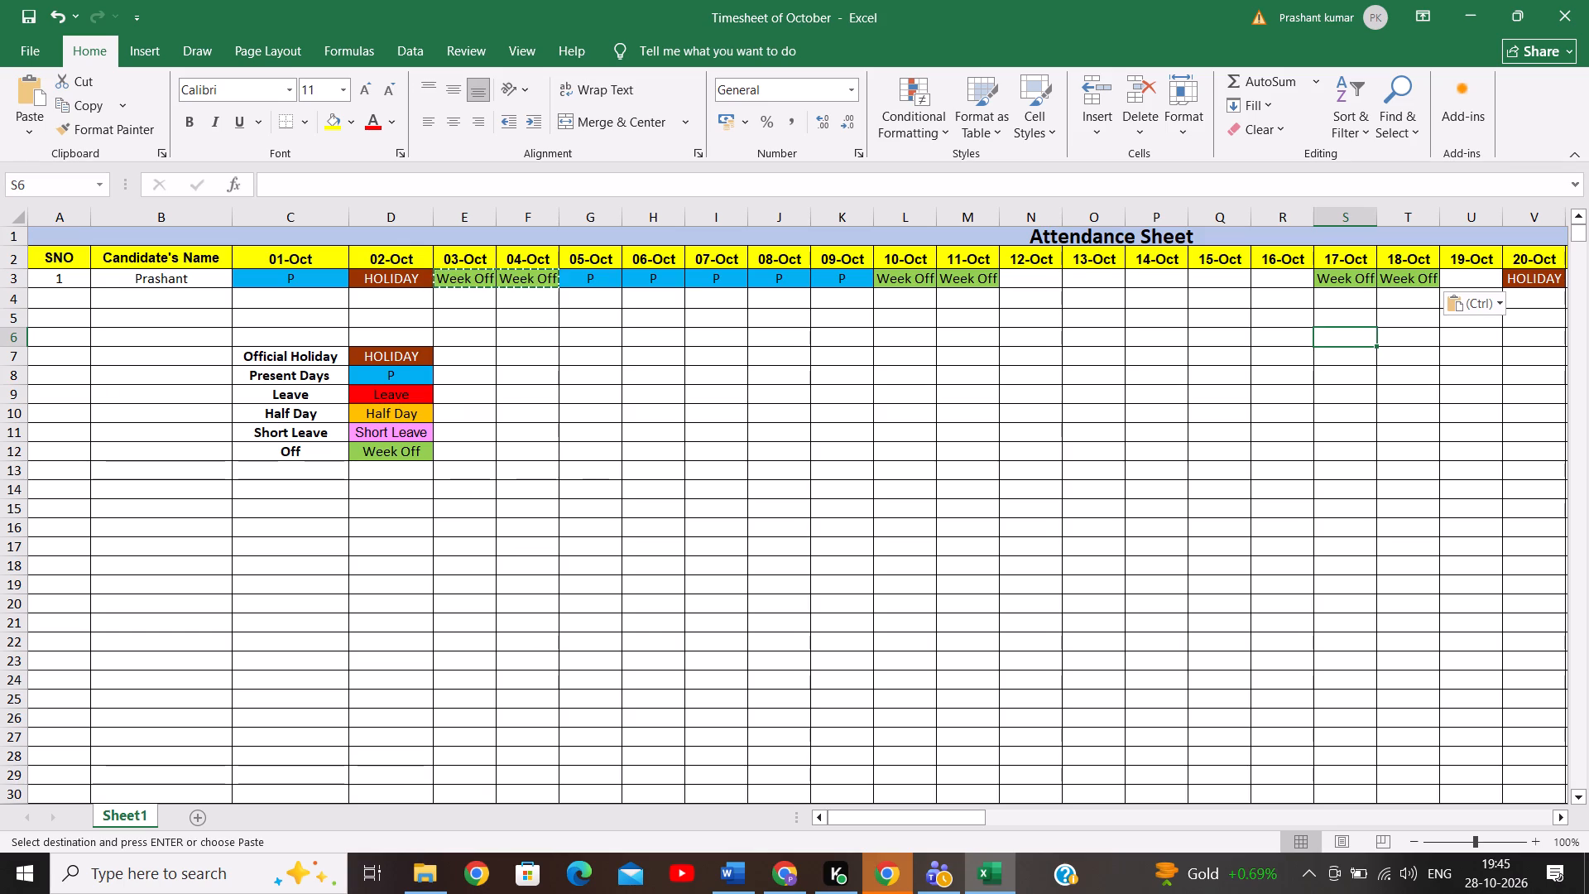
click(1368, 310)
Paste the copied pair of Week Off marks into the 24-Oct and 25-Oct cells of row 3.
click(1126, 284)
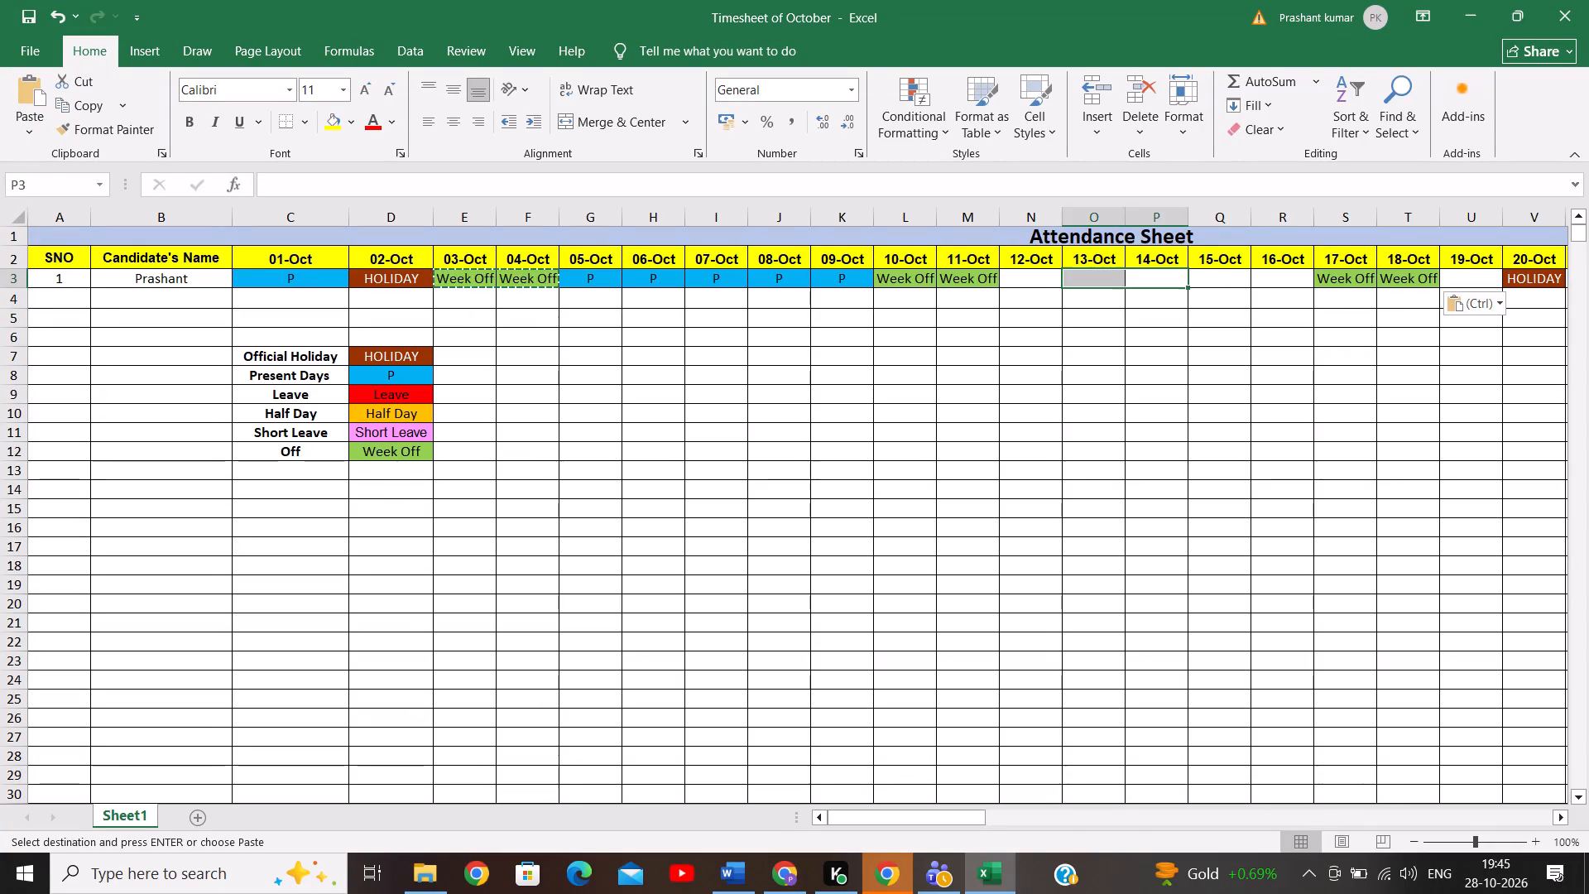
key(Right)
key(Right)
key(Right)
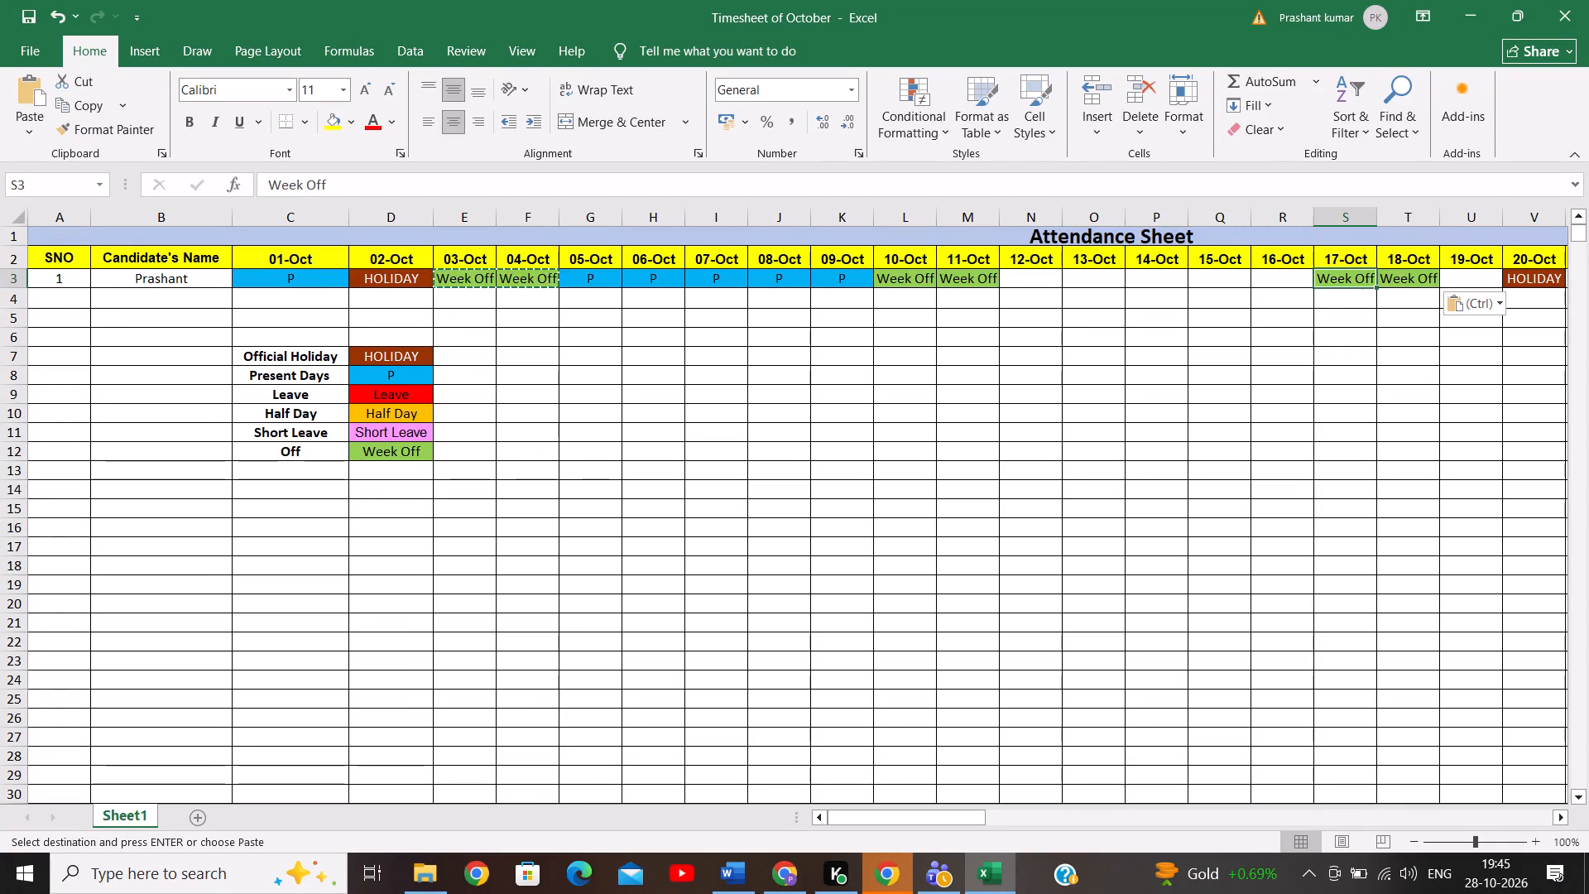
key(Right)
key(Right)
key(Right)
key(Right)
key(Right)
key(Right)
key(Right)
key(Right)
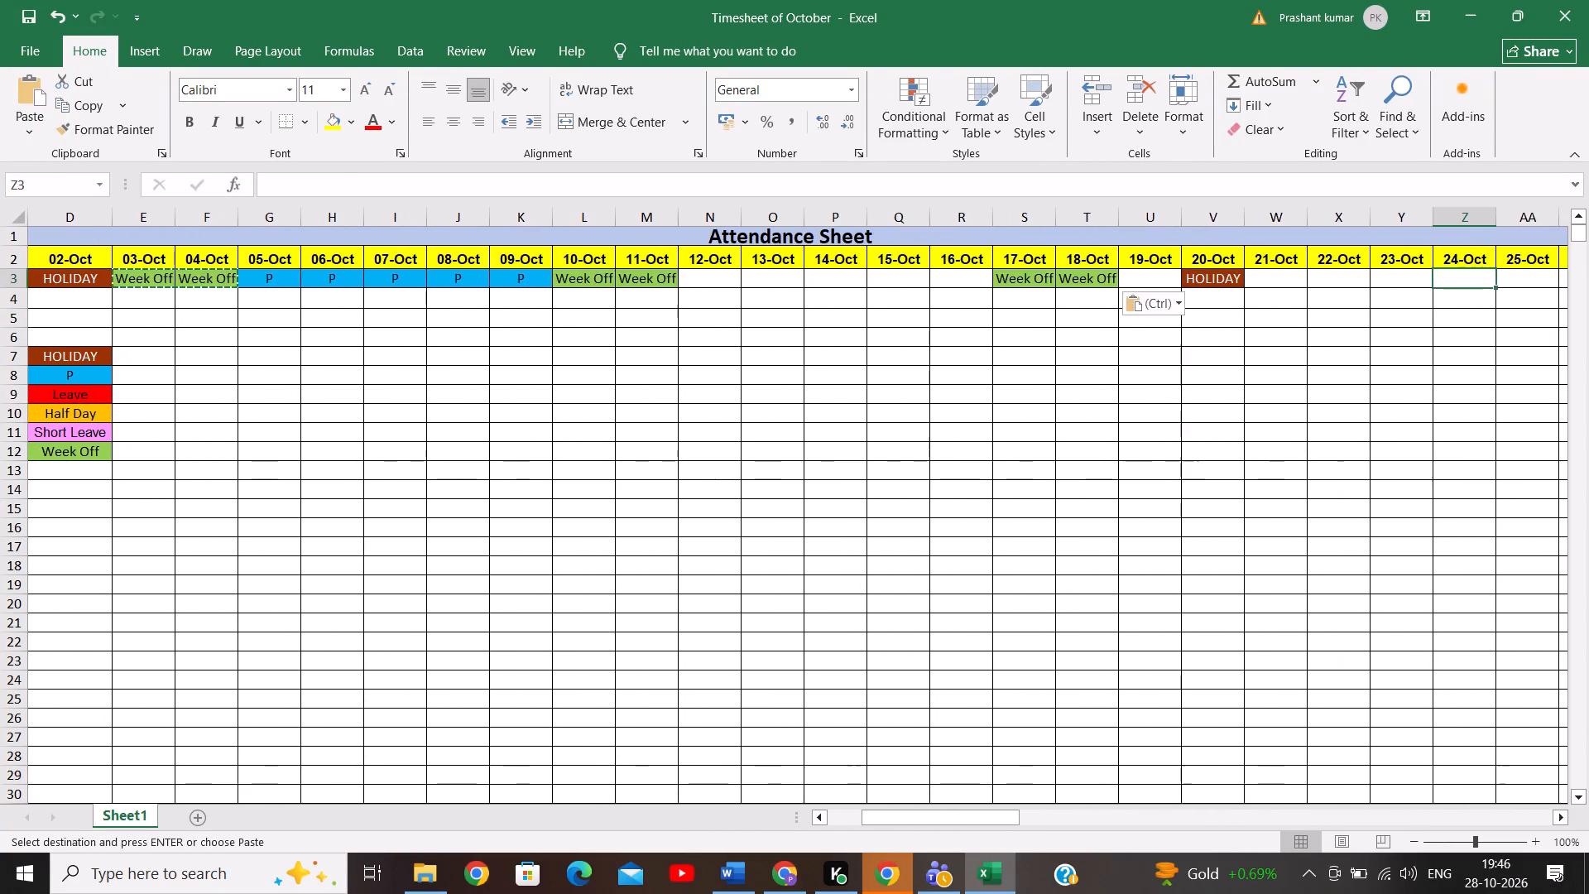
key(Right)
key(Right)
key(Right)
key(Right)
key(Right)
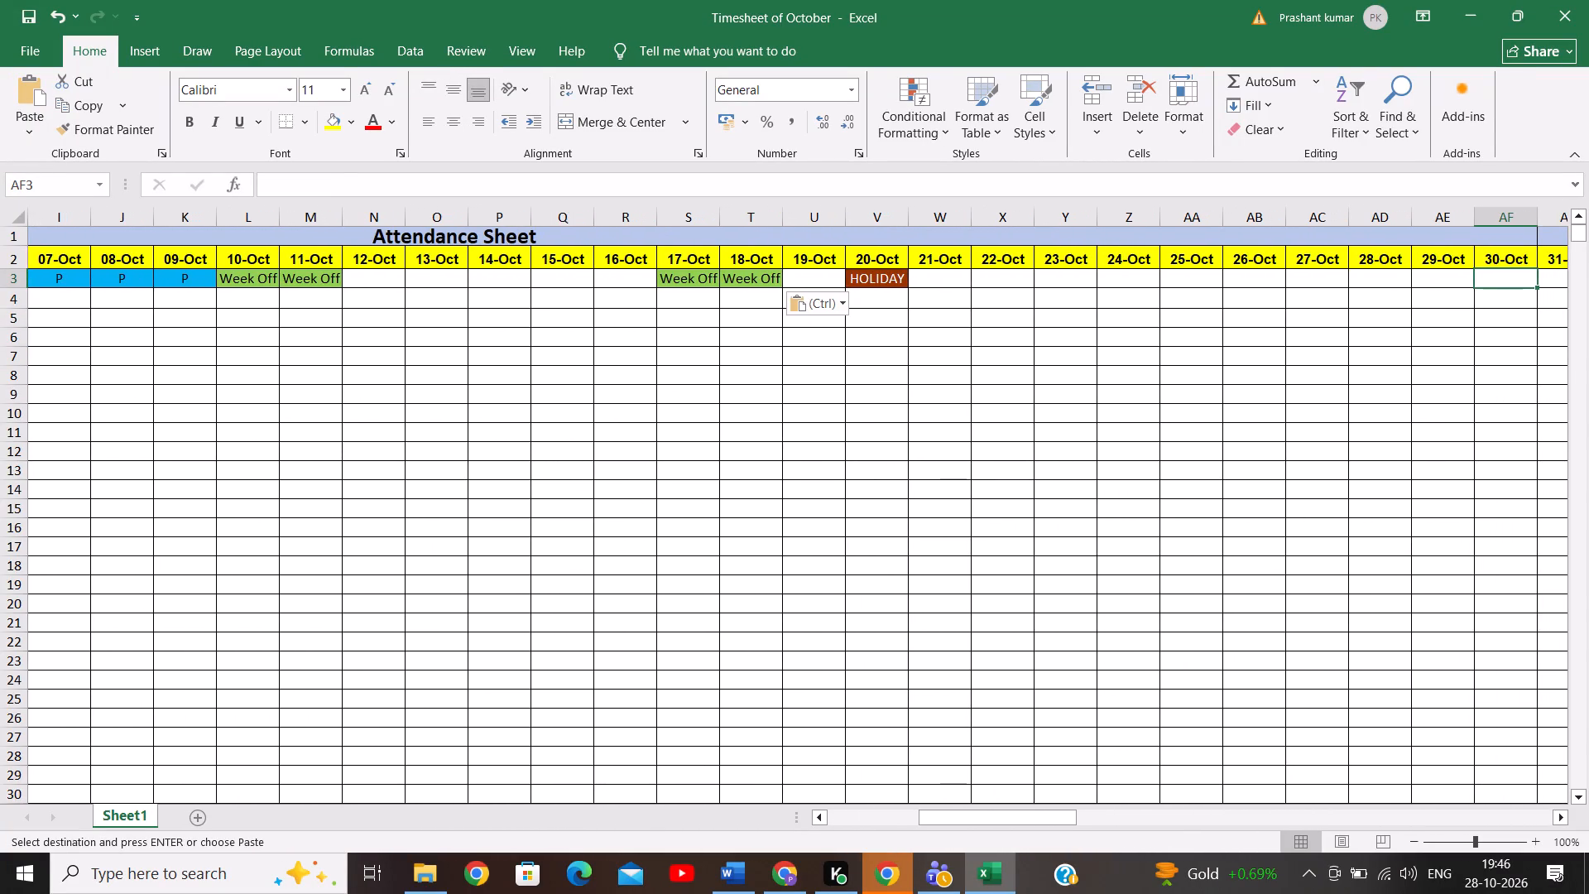
click(811, 276)
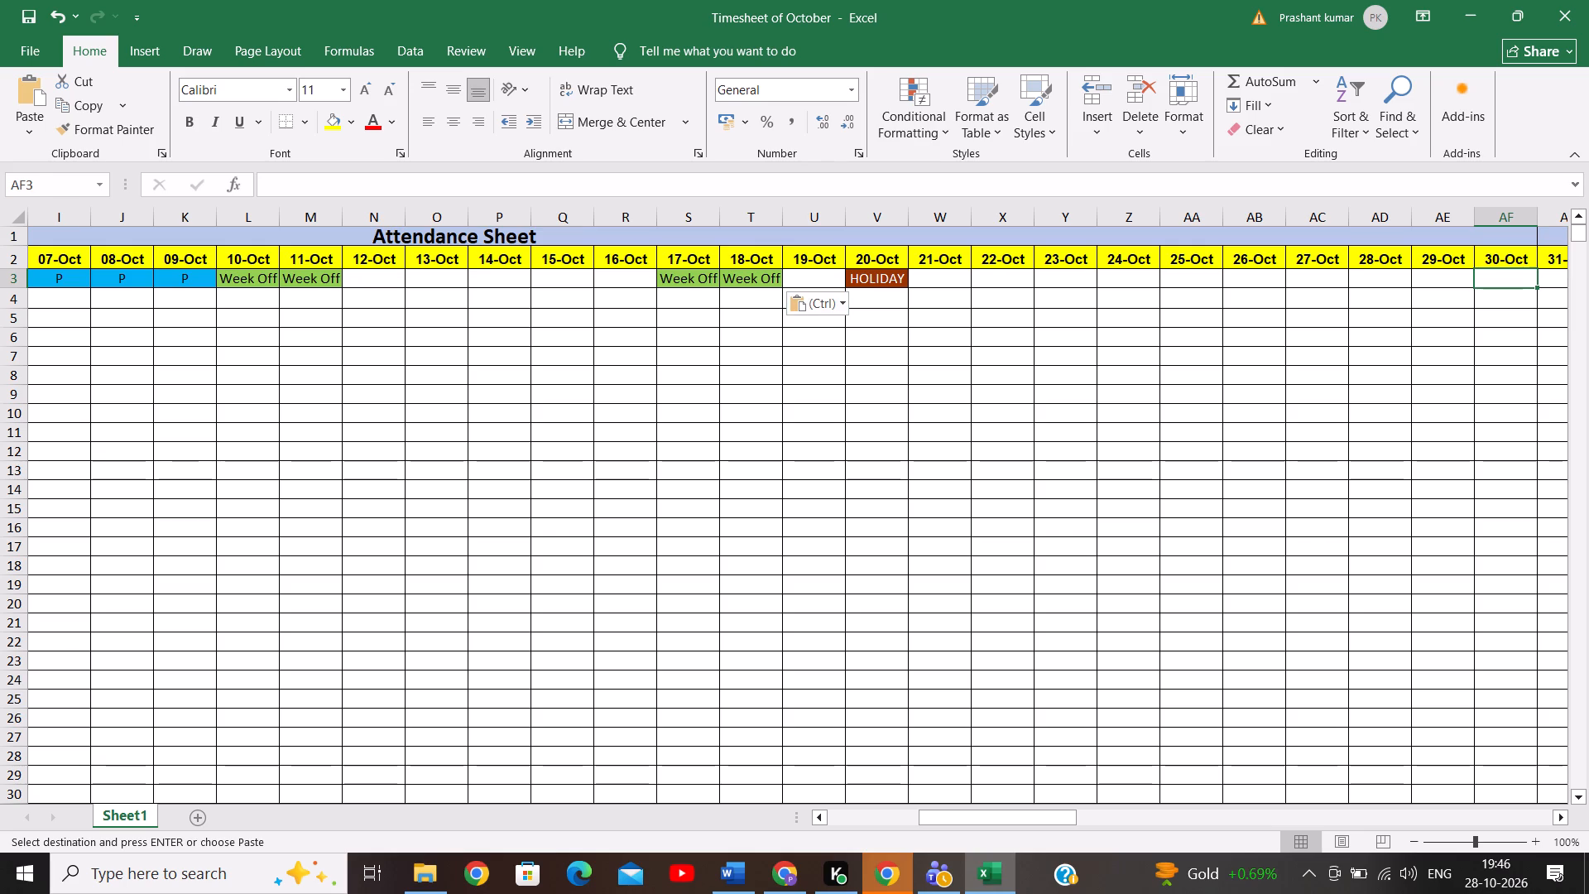
click(876, 281)
click(947, 282)
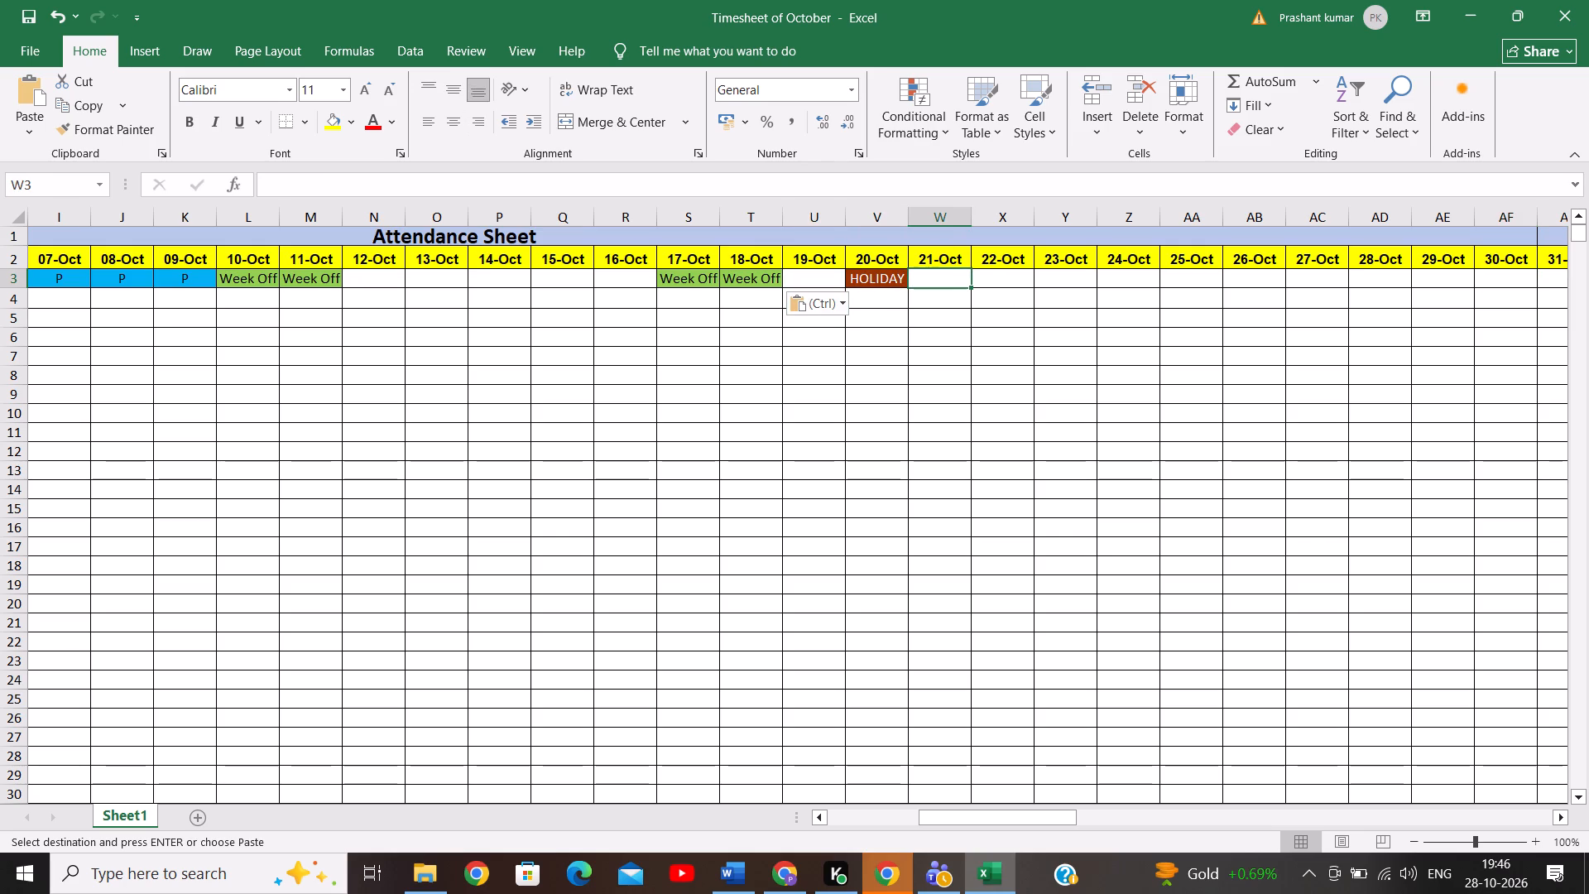
click(1009, 280)
click(1066, 286)
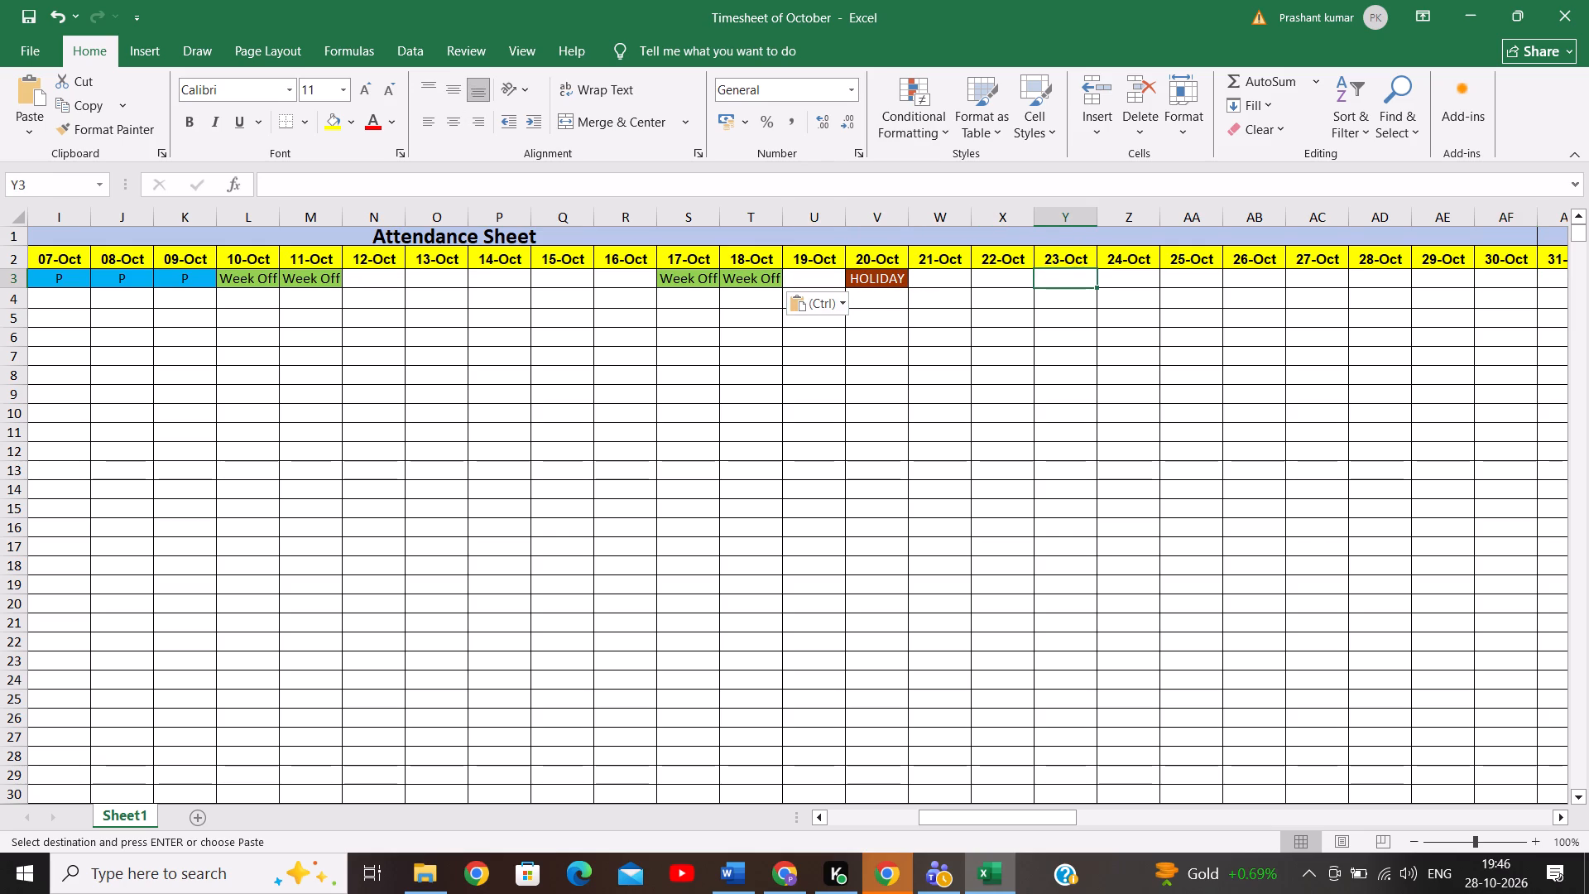
click(1124, 277)
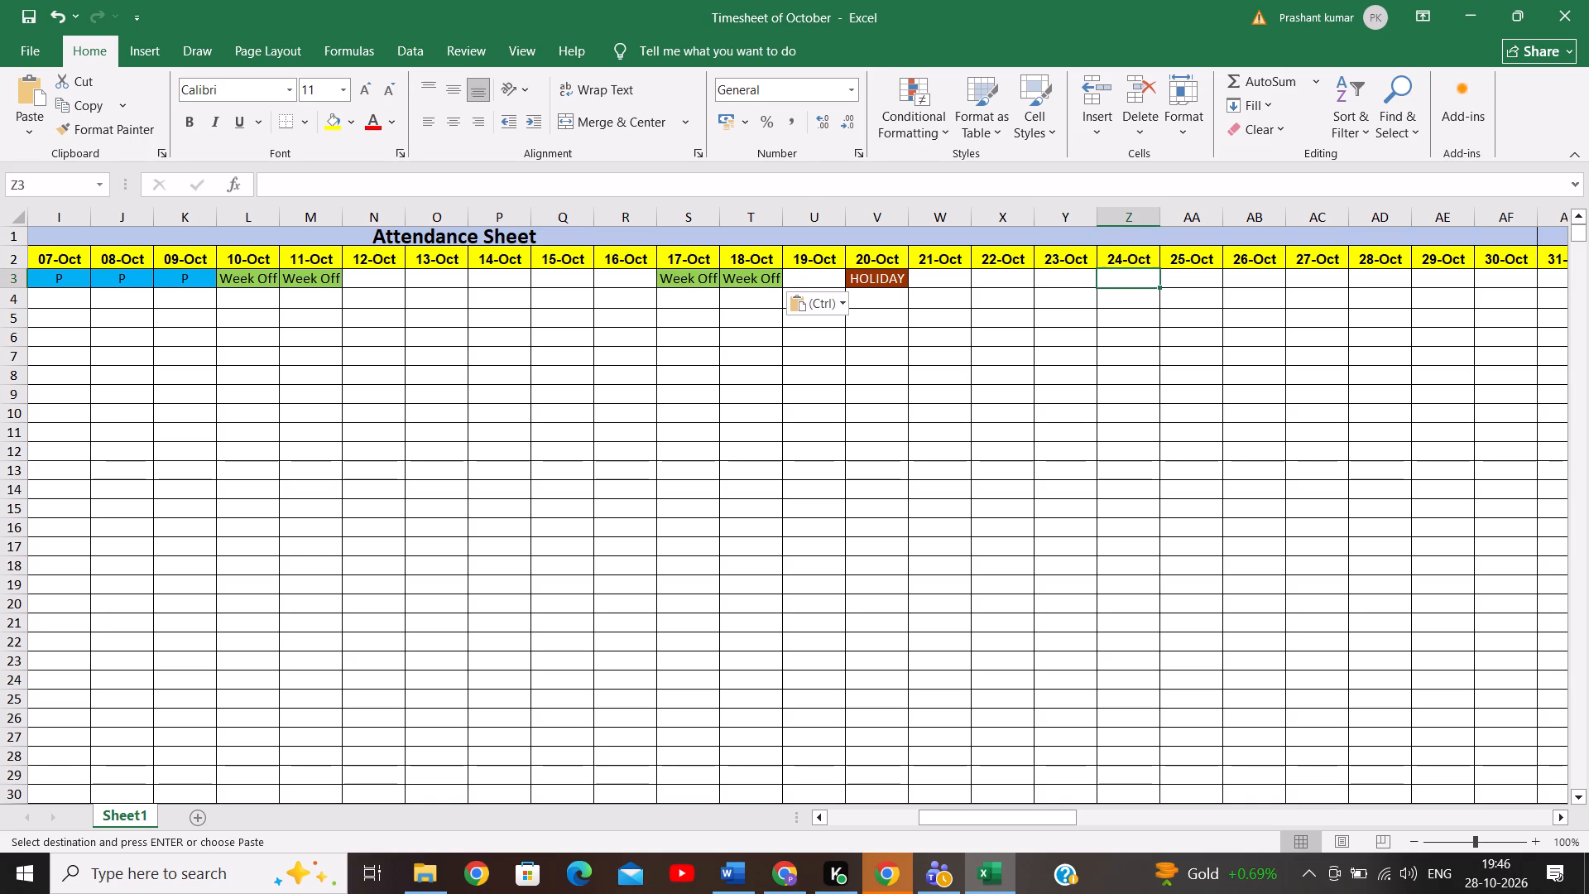
key(ctrl+v)
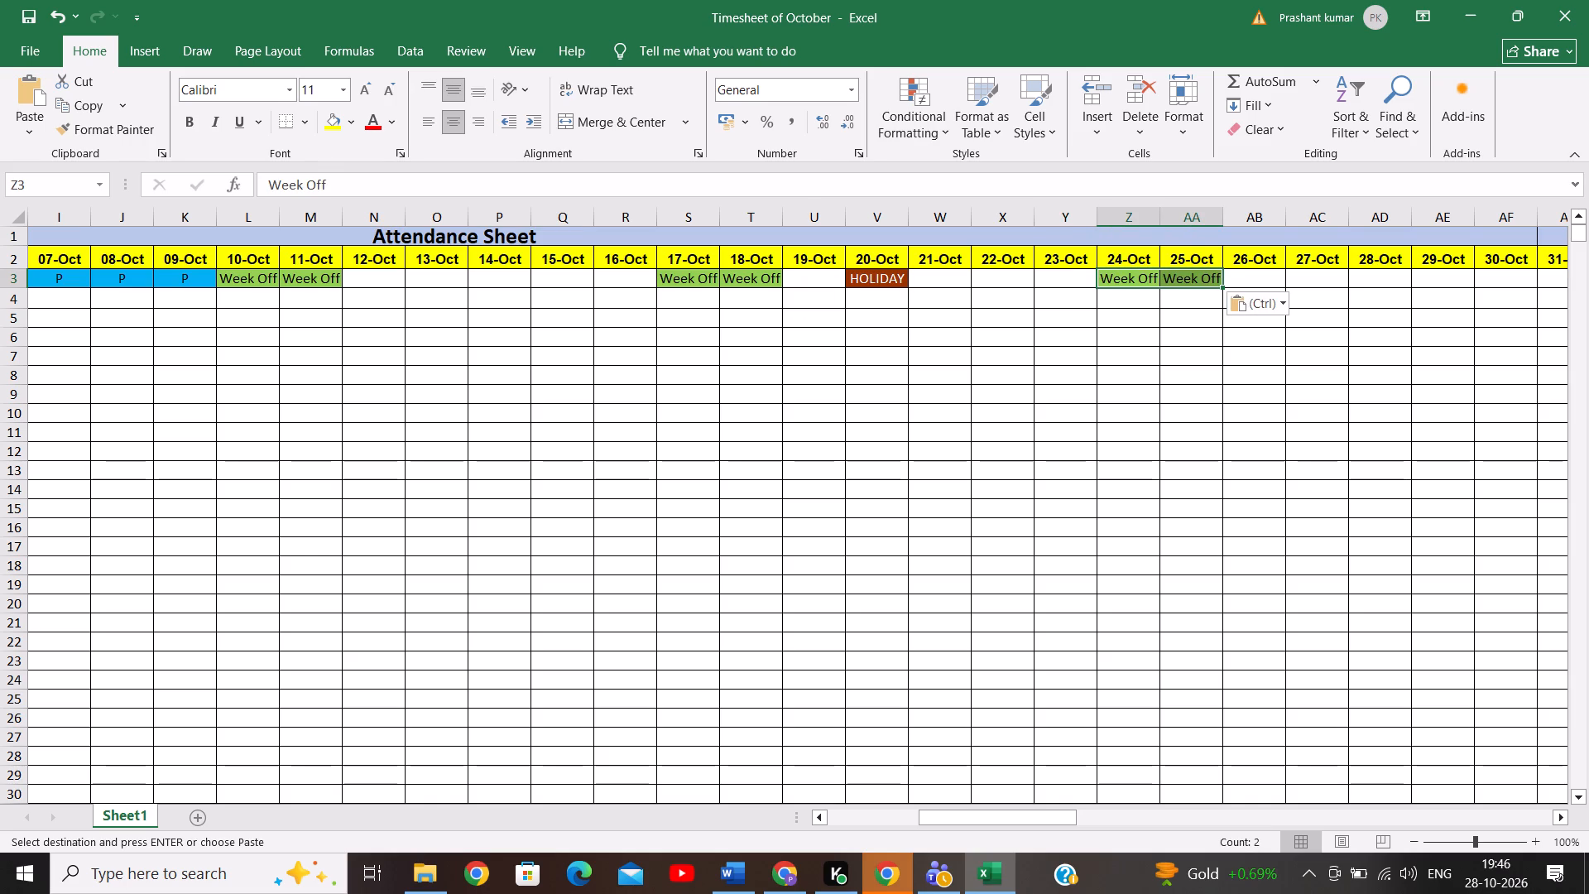
click(1190, 325)
click(1131, 290)
click(1186, 301)
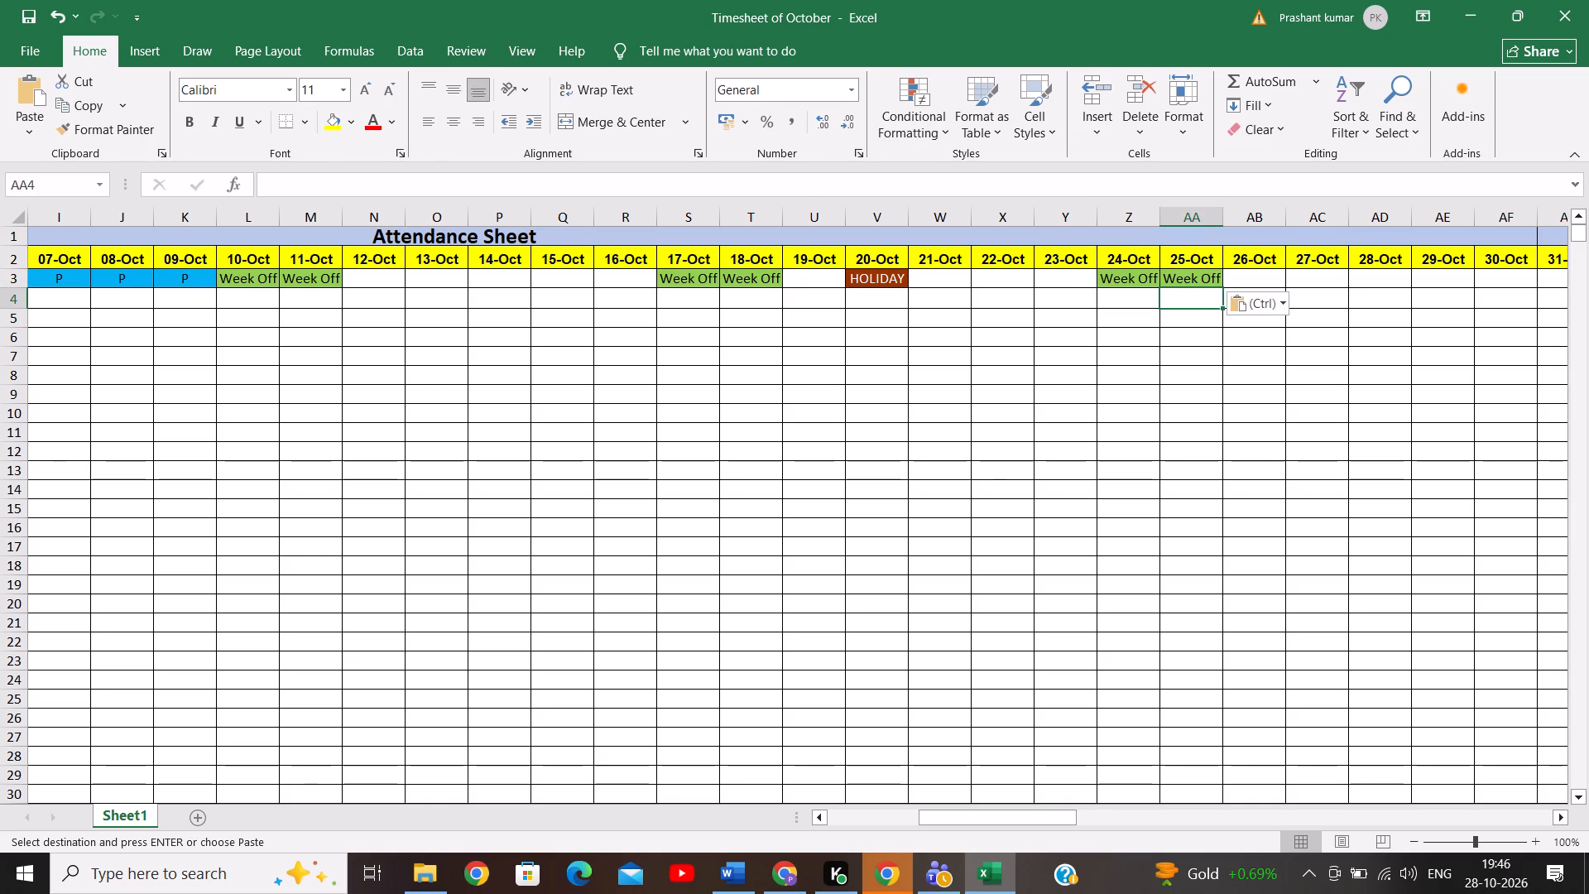
click(1180, 267)
click(1182, 291)
Widen the 24-Oct and 25-Oct columns slightly so their Week Off text has more room.
drag(1158, 212, 1179, 211)
click(1220, 302)
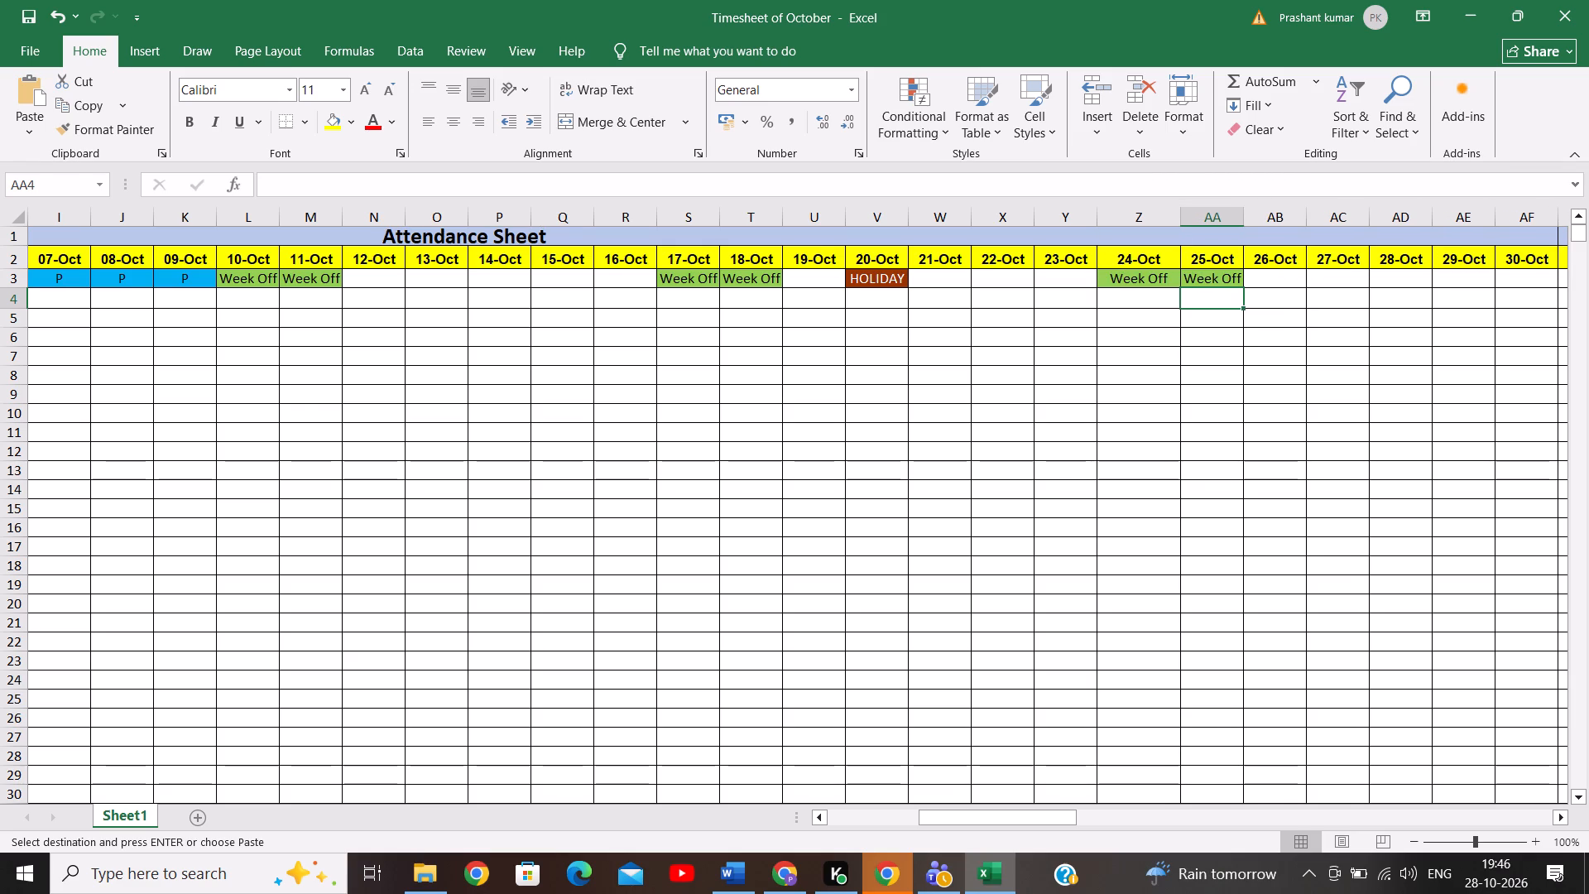
click(1219, 278)
drag(1247, 215, 1248, 216)
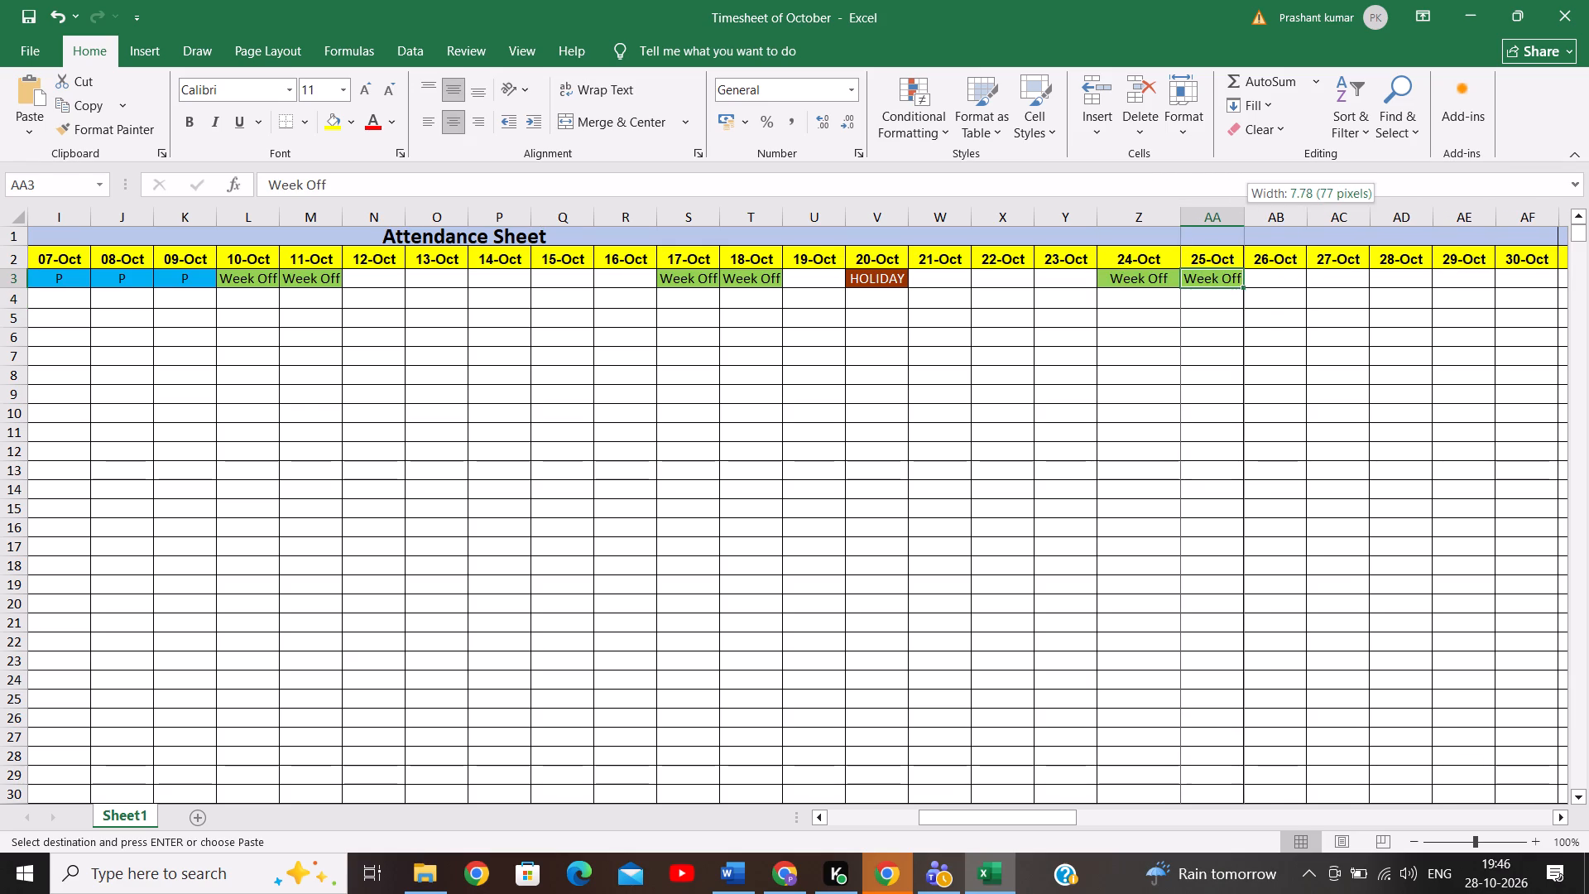
drag(1248, 216, 1258, 215)
click(1198, 297)
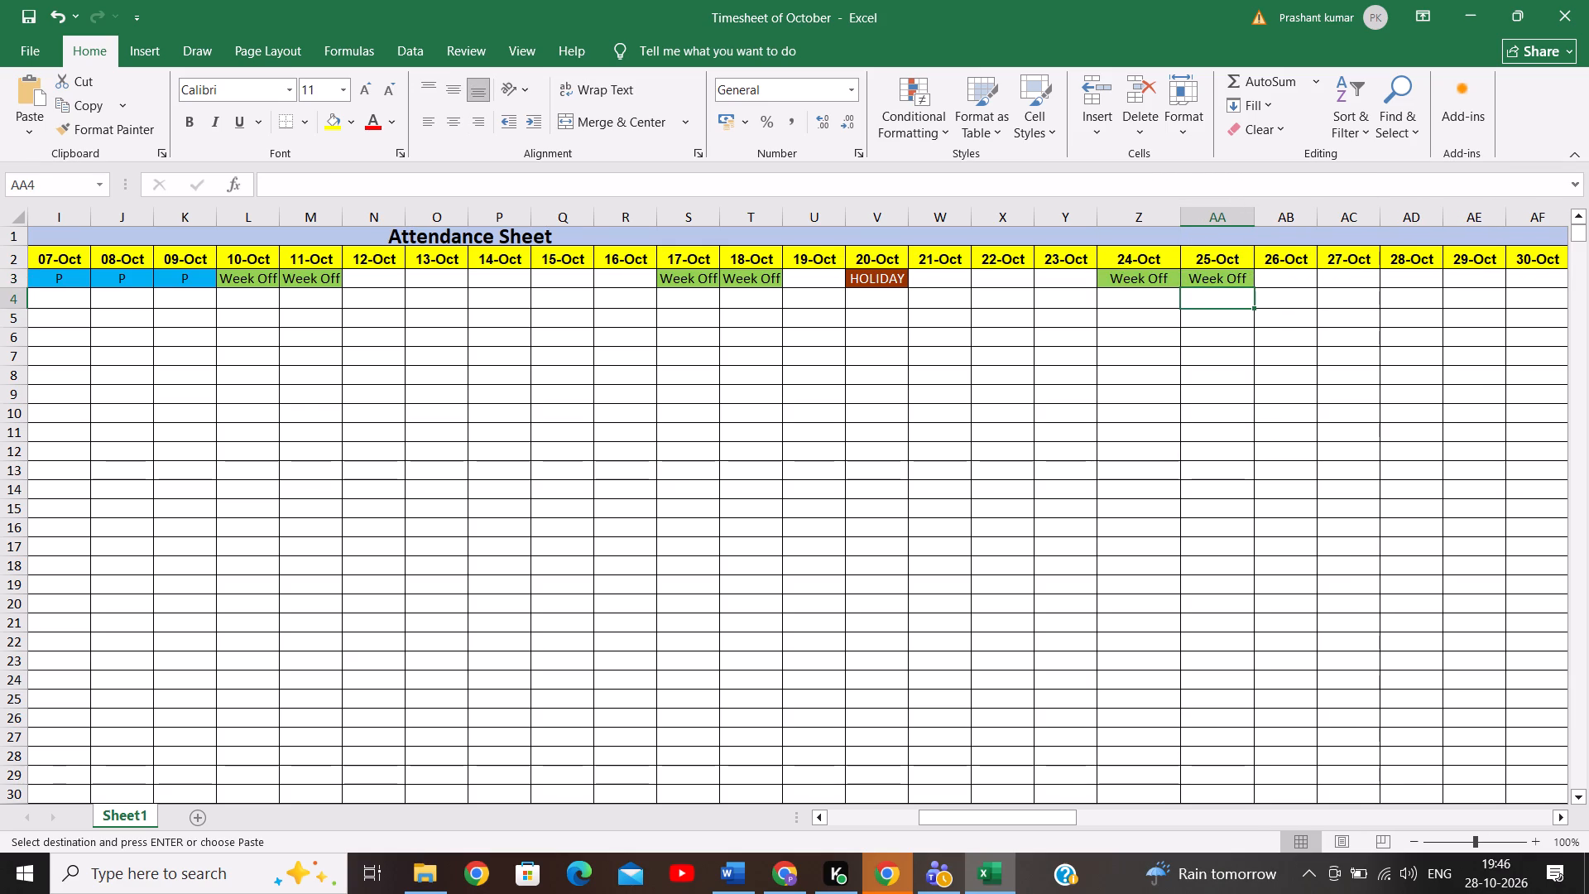
click(1208, 272)
click(1140, 280)
click(1210, 274)
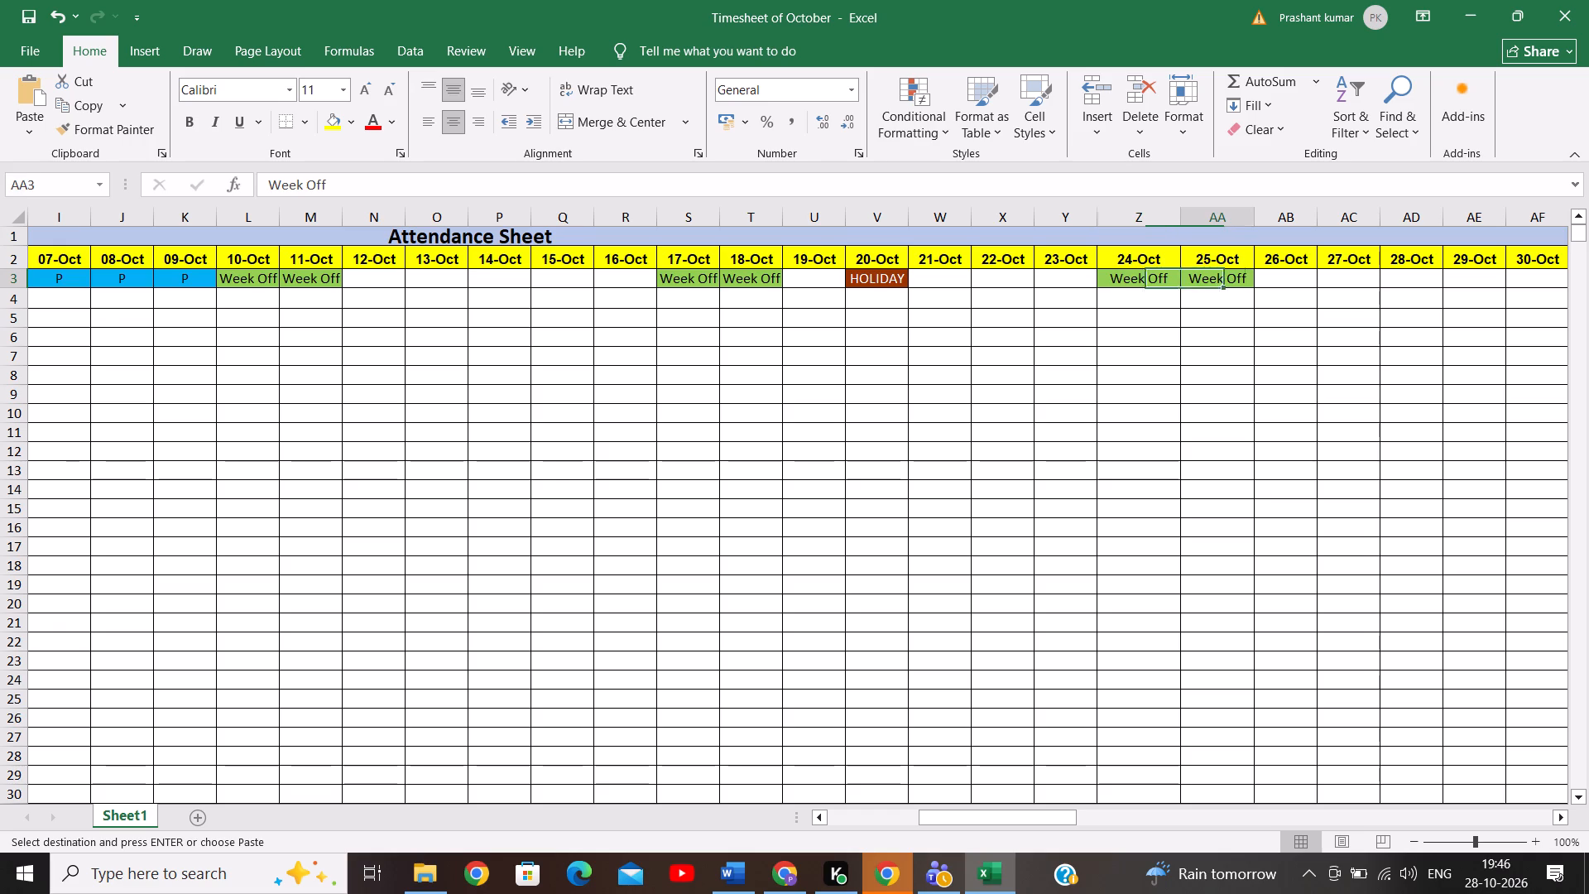
click(1162, 281)
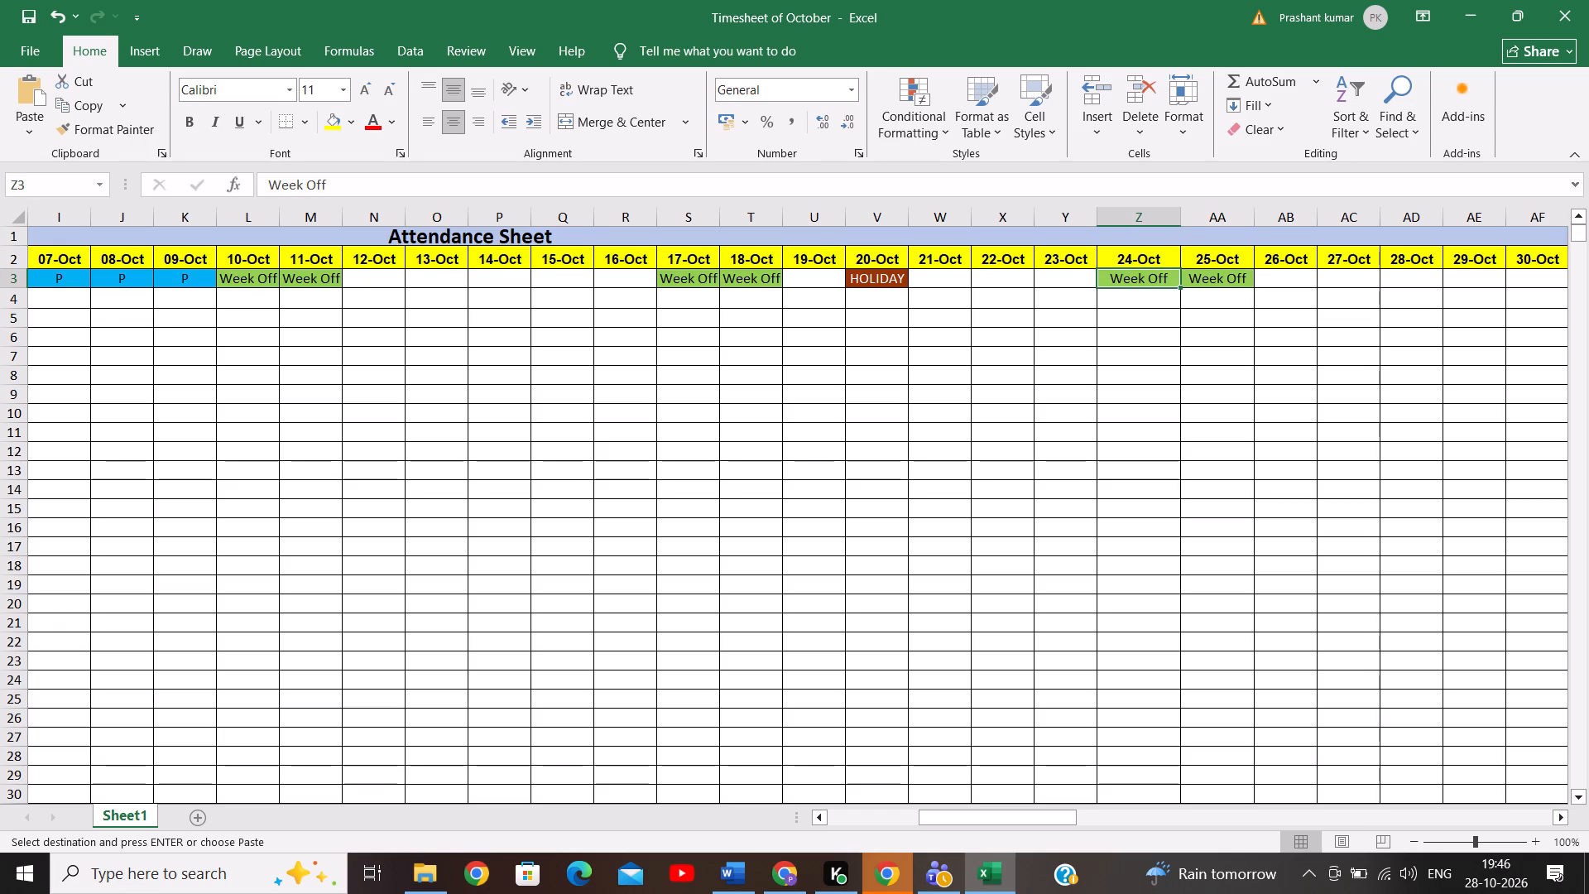
click(1239, 334)
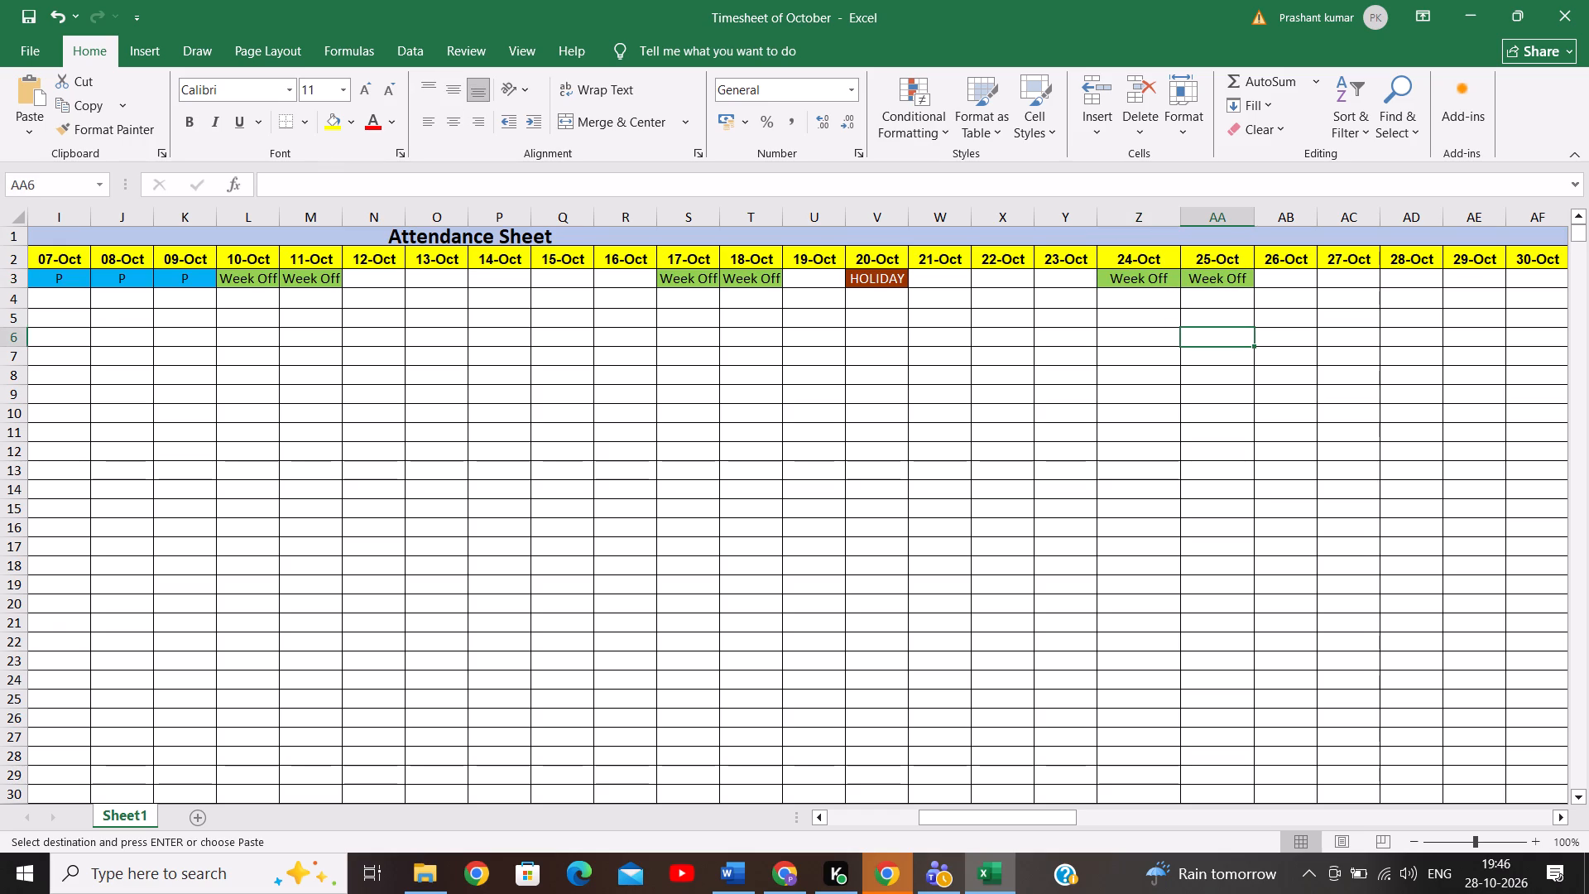
Check 31-Oct in the October calendar and copy the Week Off mark from 25-Oct into the 31-Oct cell of row 3.
click(1278, 281)
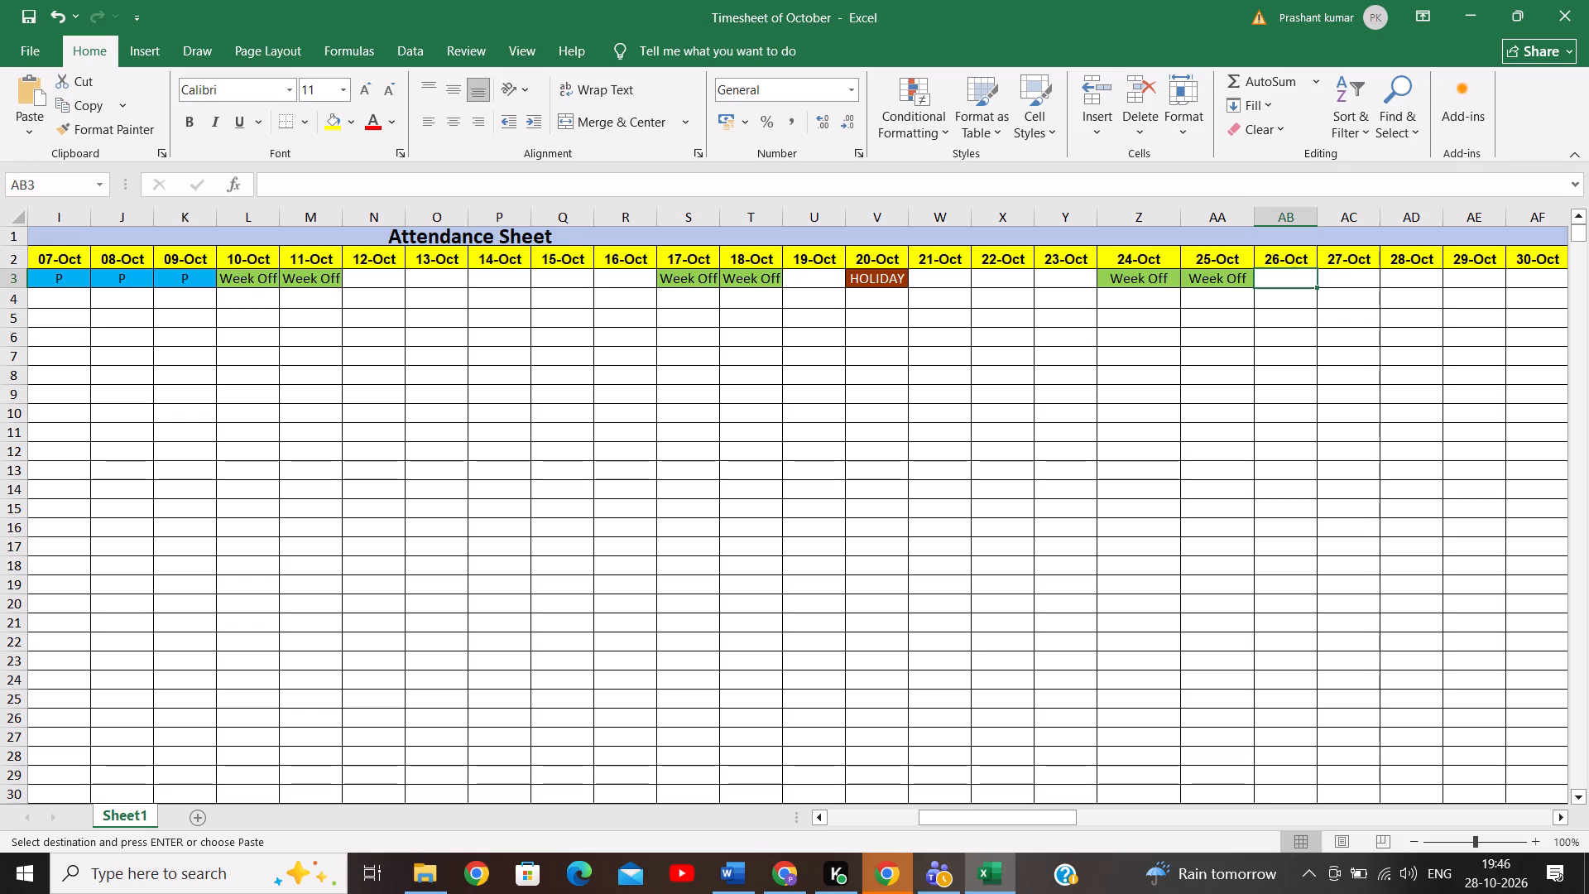
key(Right)
key(Right)
key(Right)
key(Right)
key(Right)
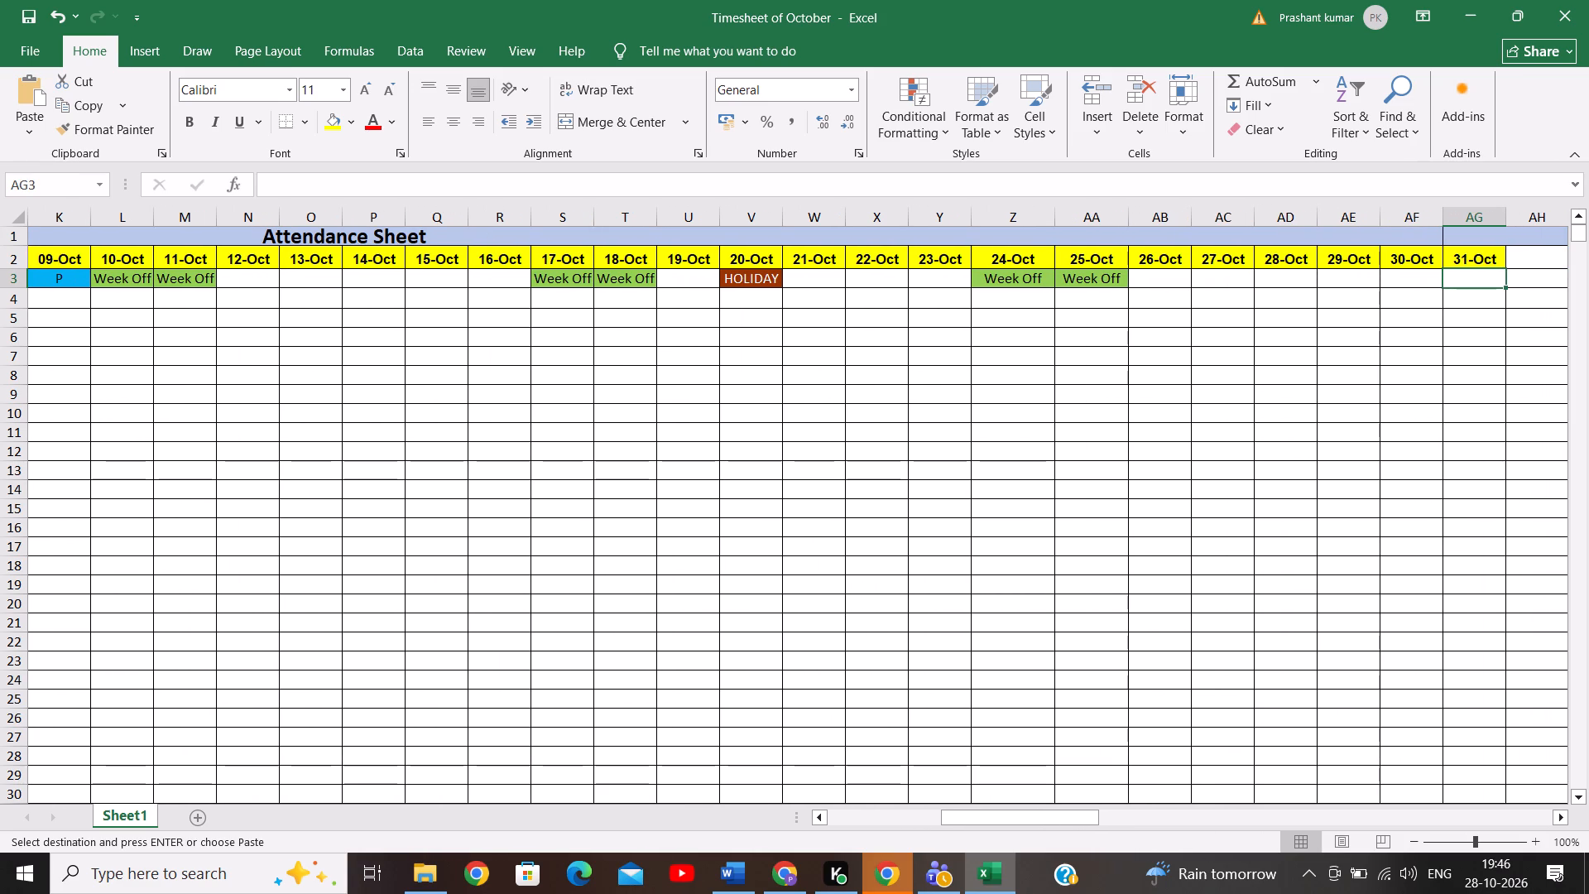
click(1505, 868)
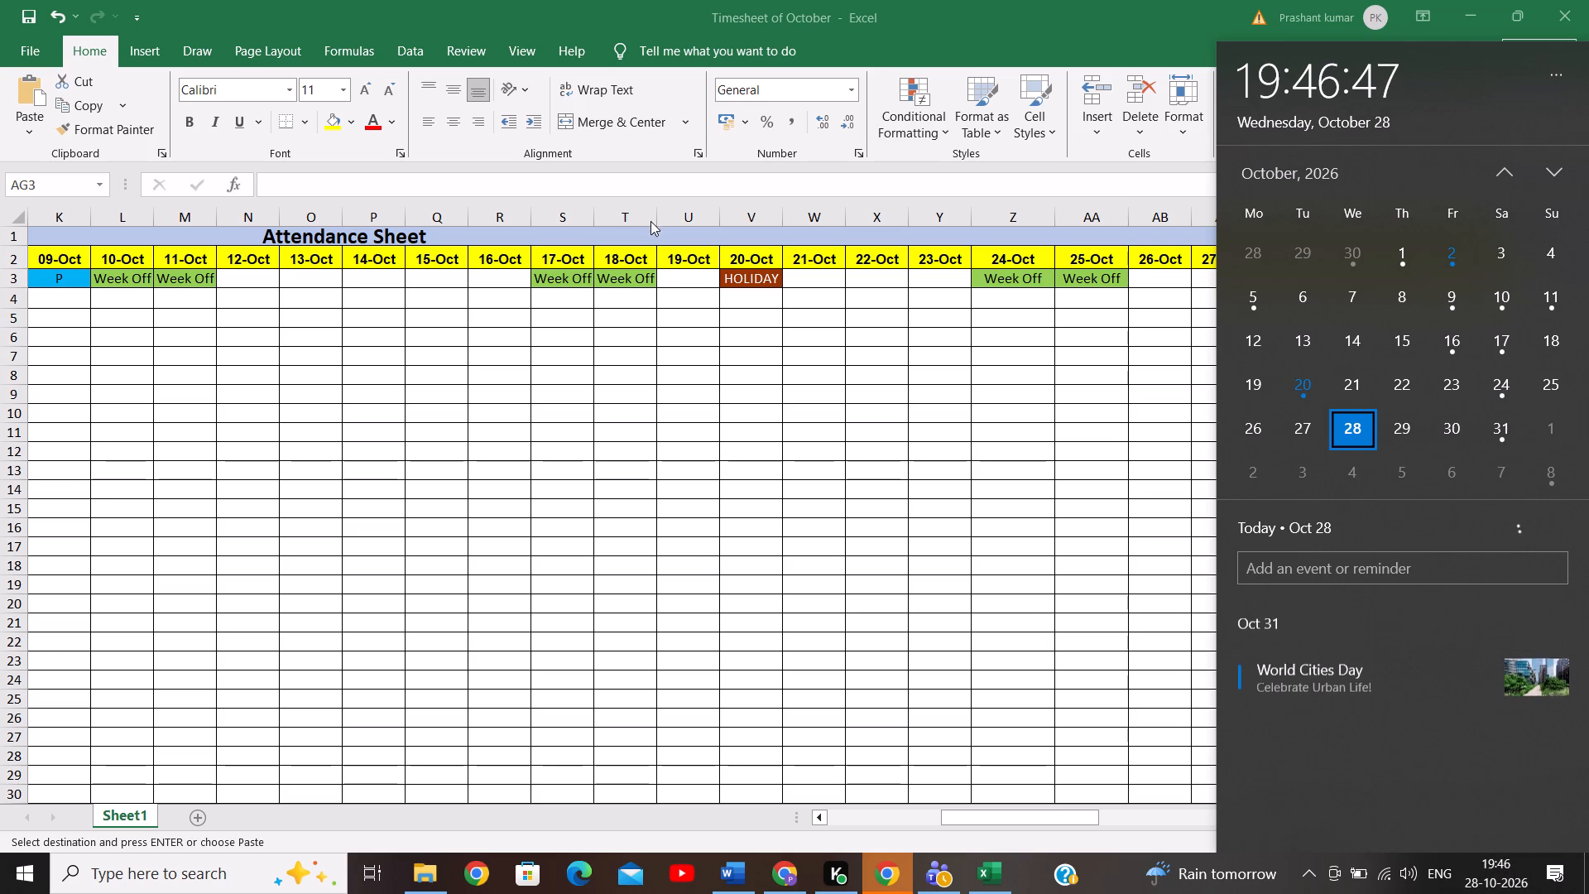
click(951, 391)
click(1455, 285)
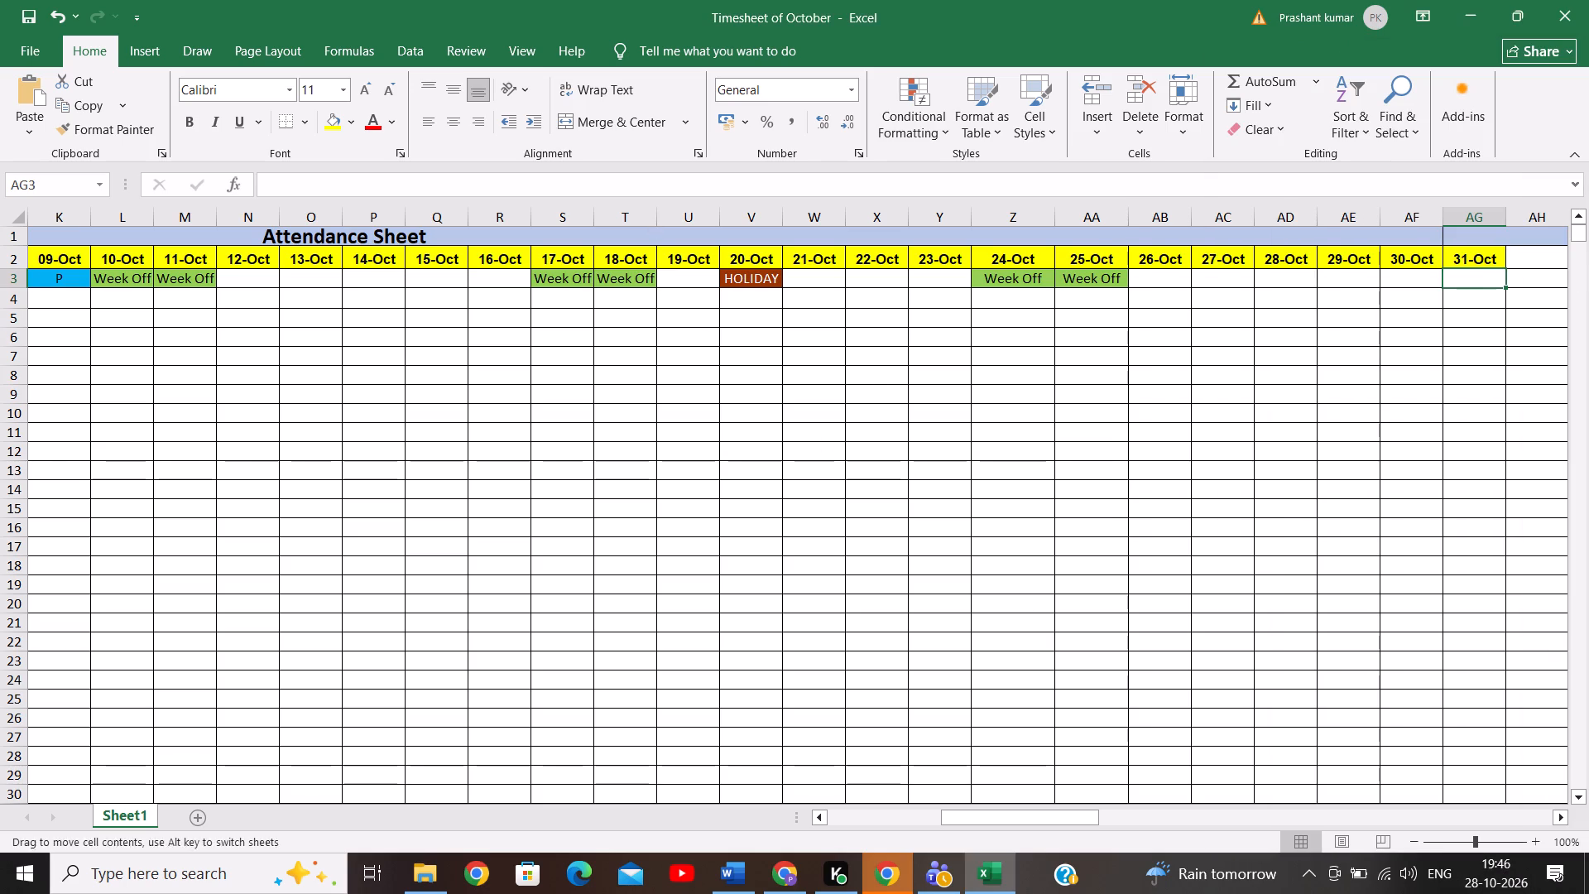
click(1083, 280)
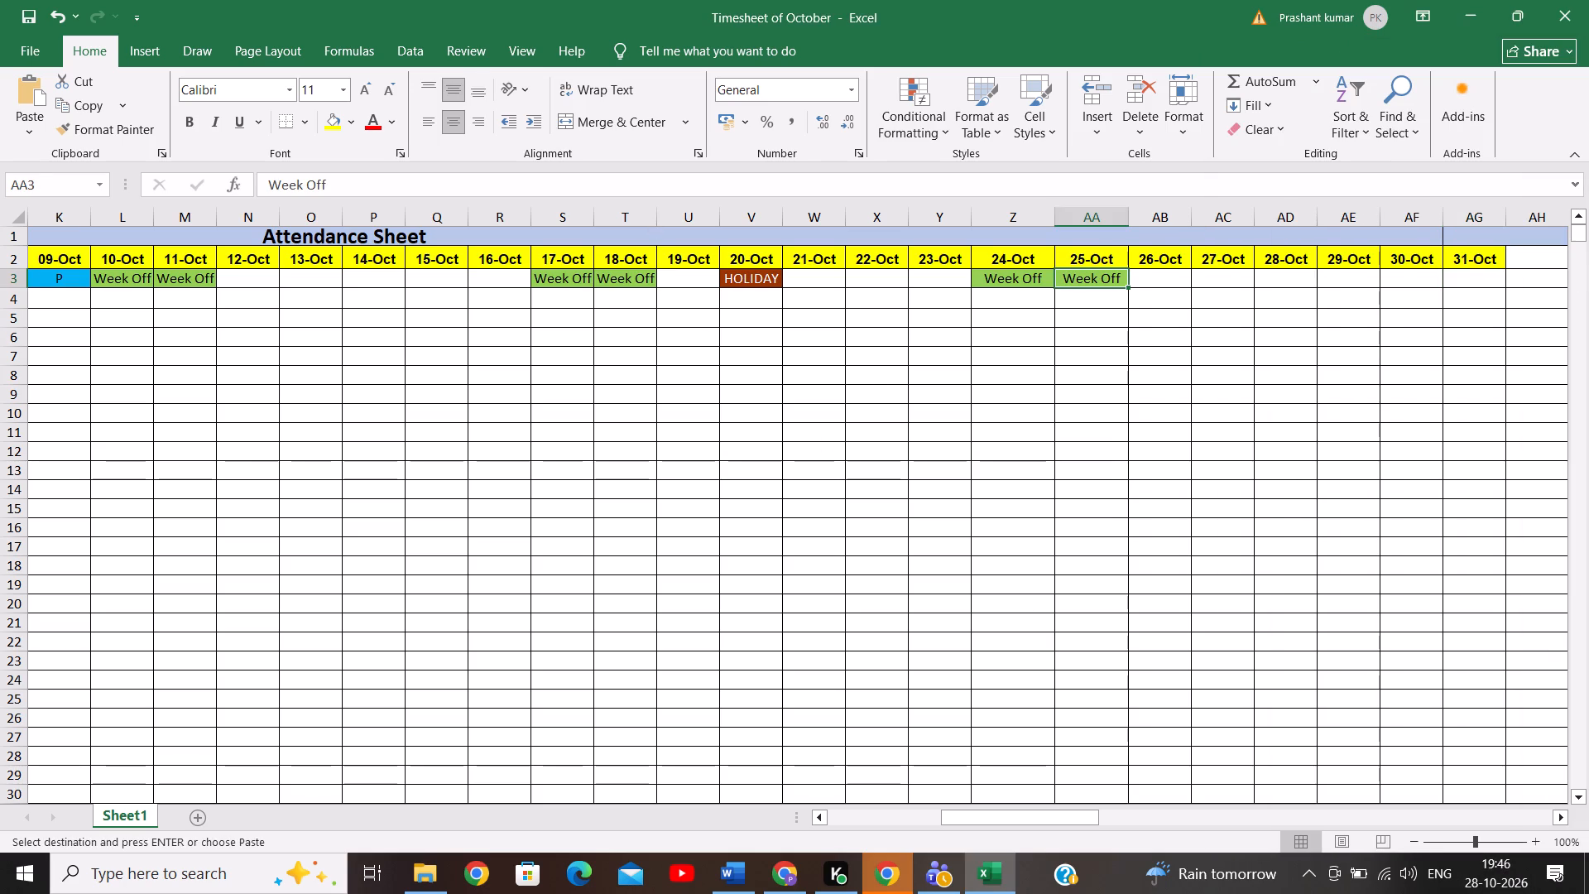
key(ctrl+c)
key(ctrl+c)
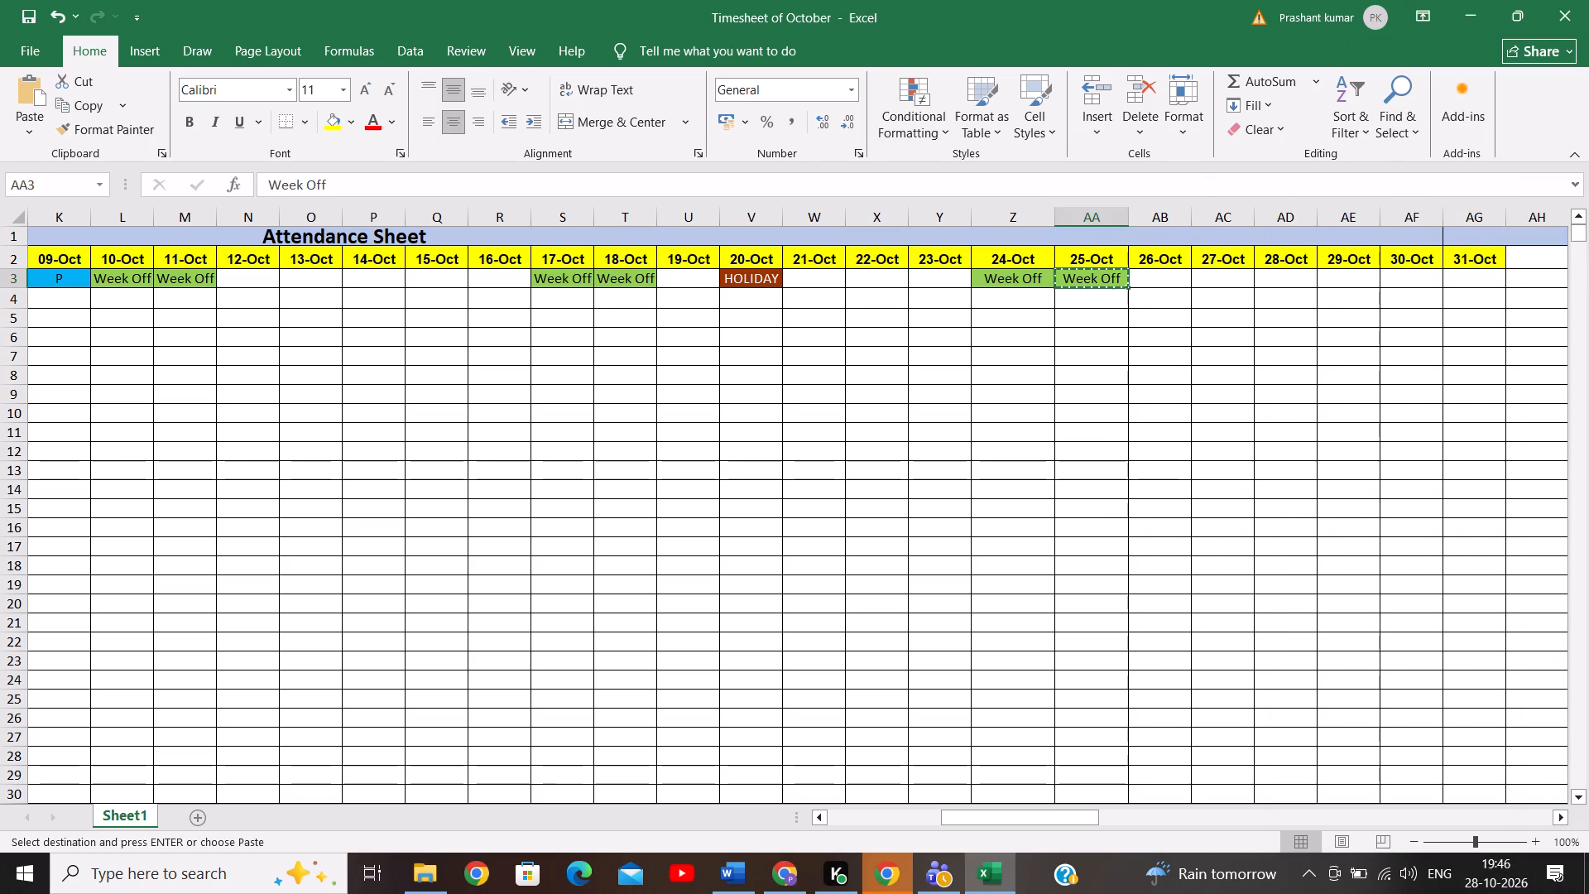
click(1465, 276)
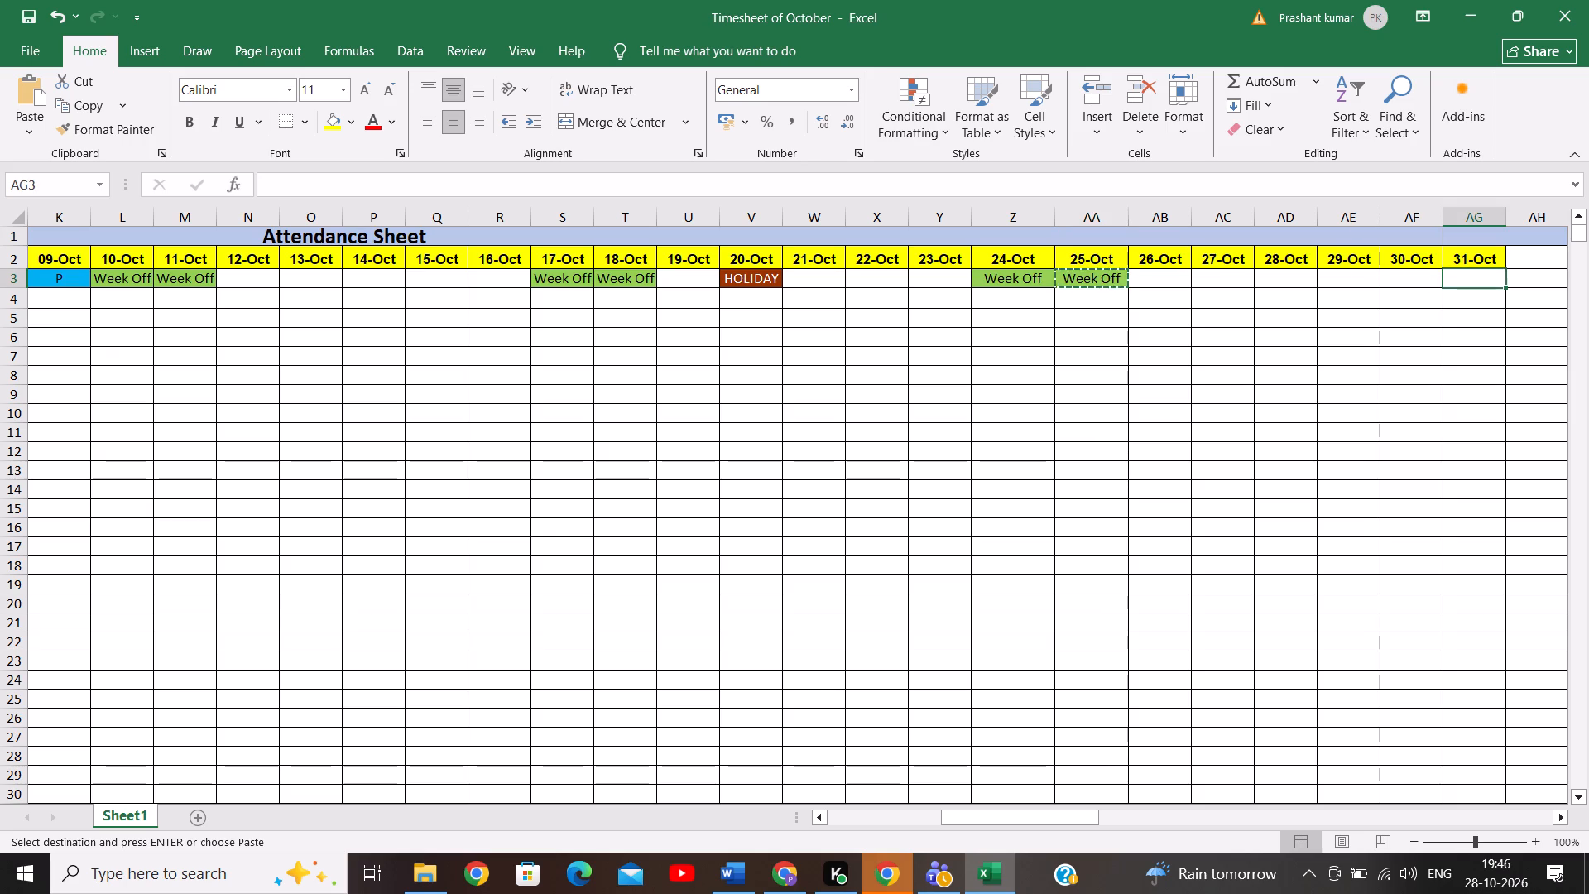
key(ctrl+v)
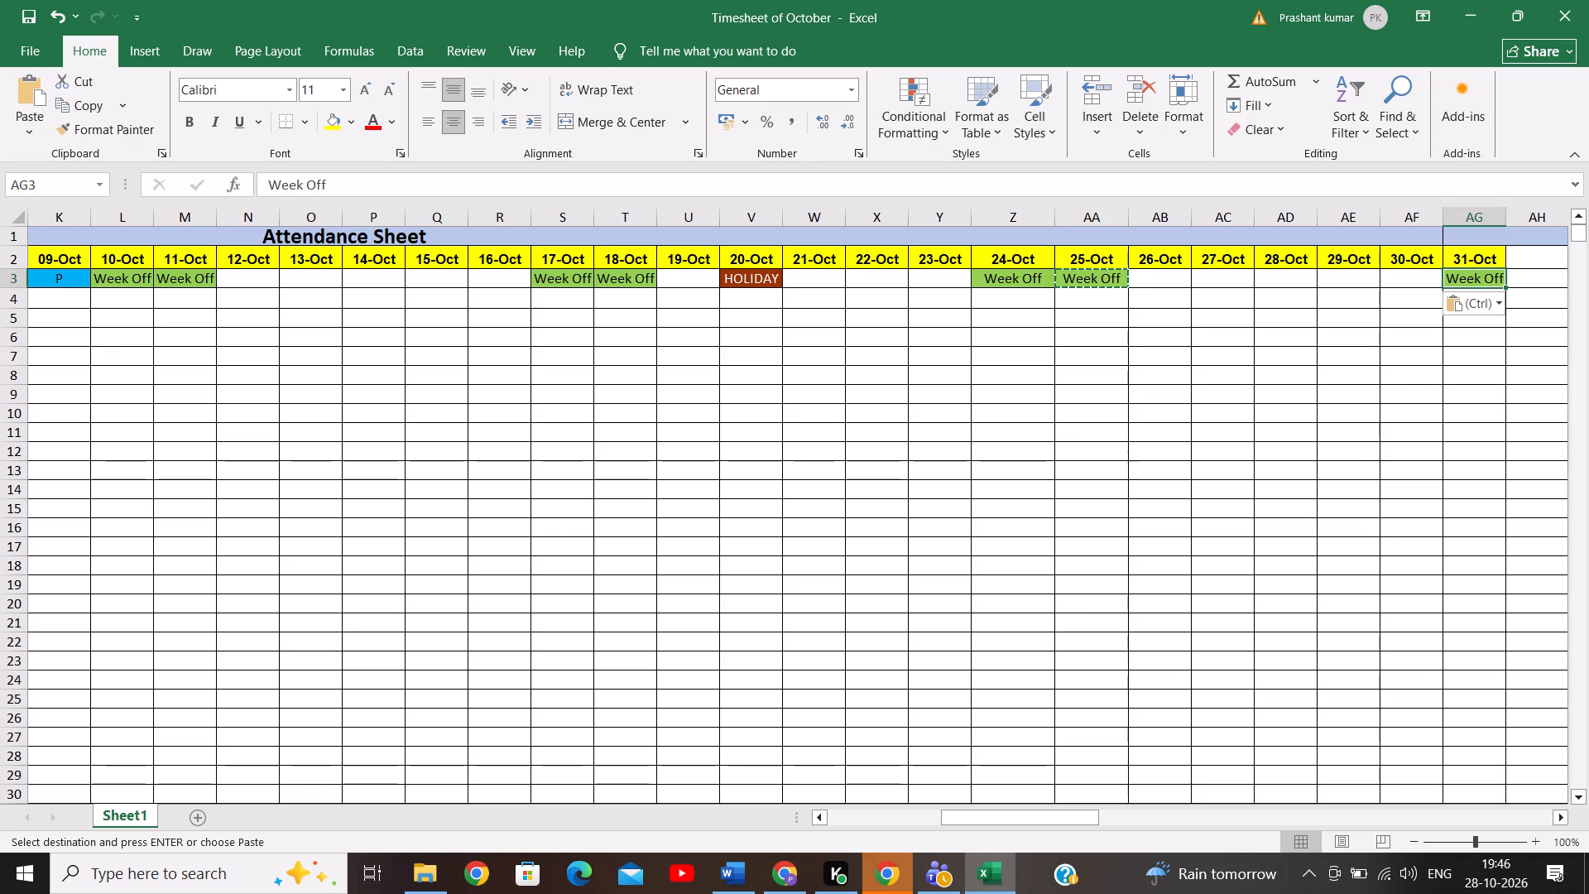
click(1331, 353)
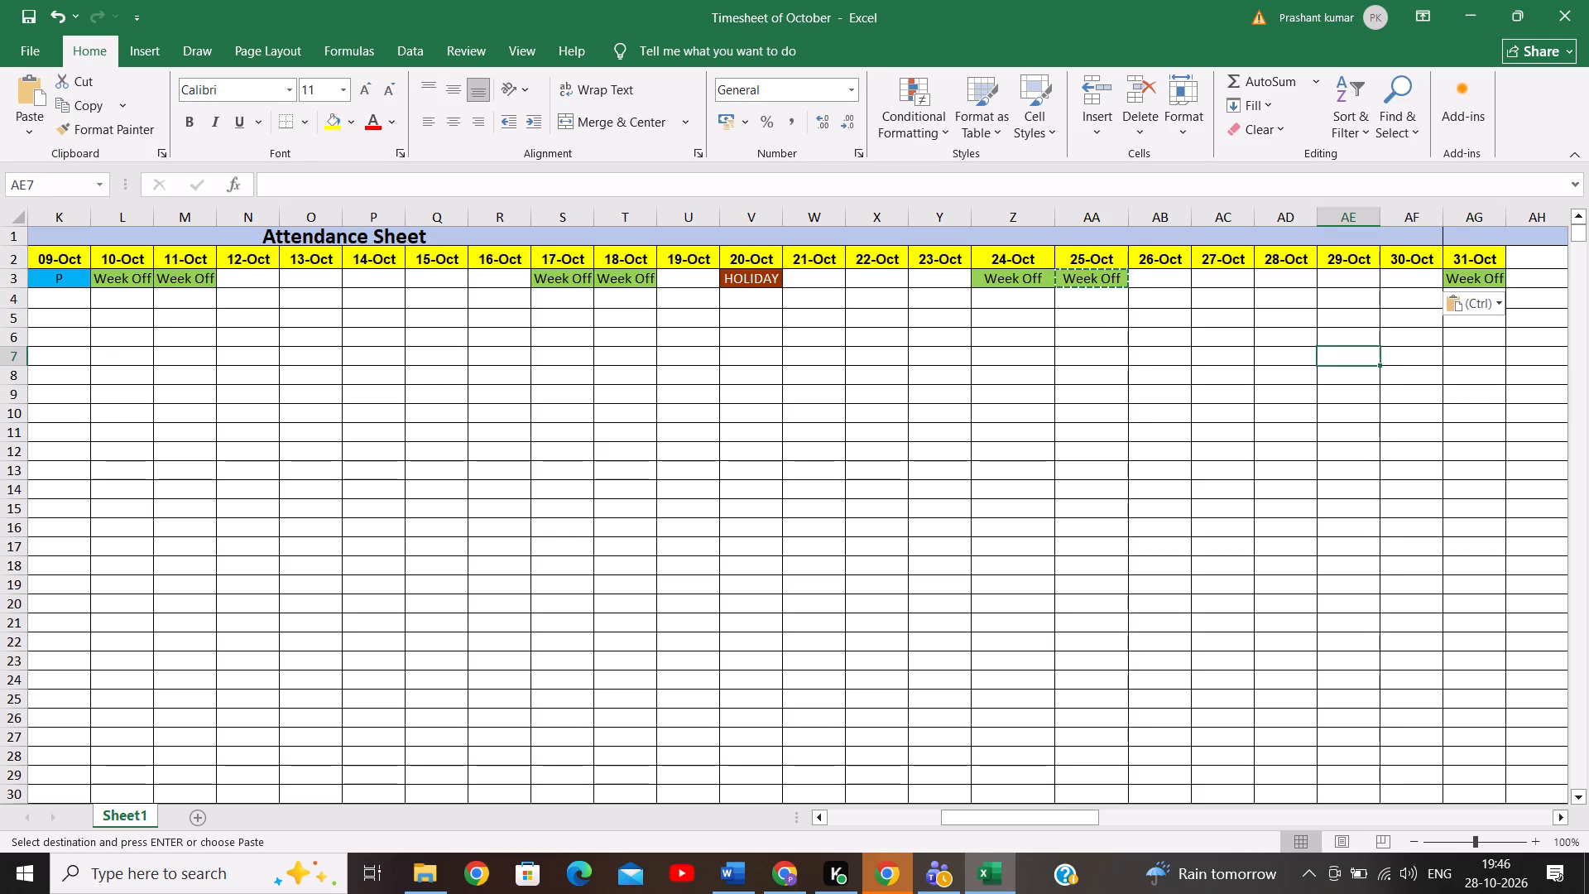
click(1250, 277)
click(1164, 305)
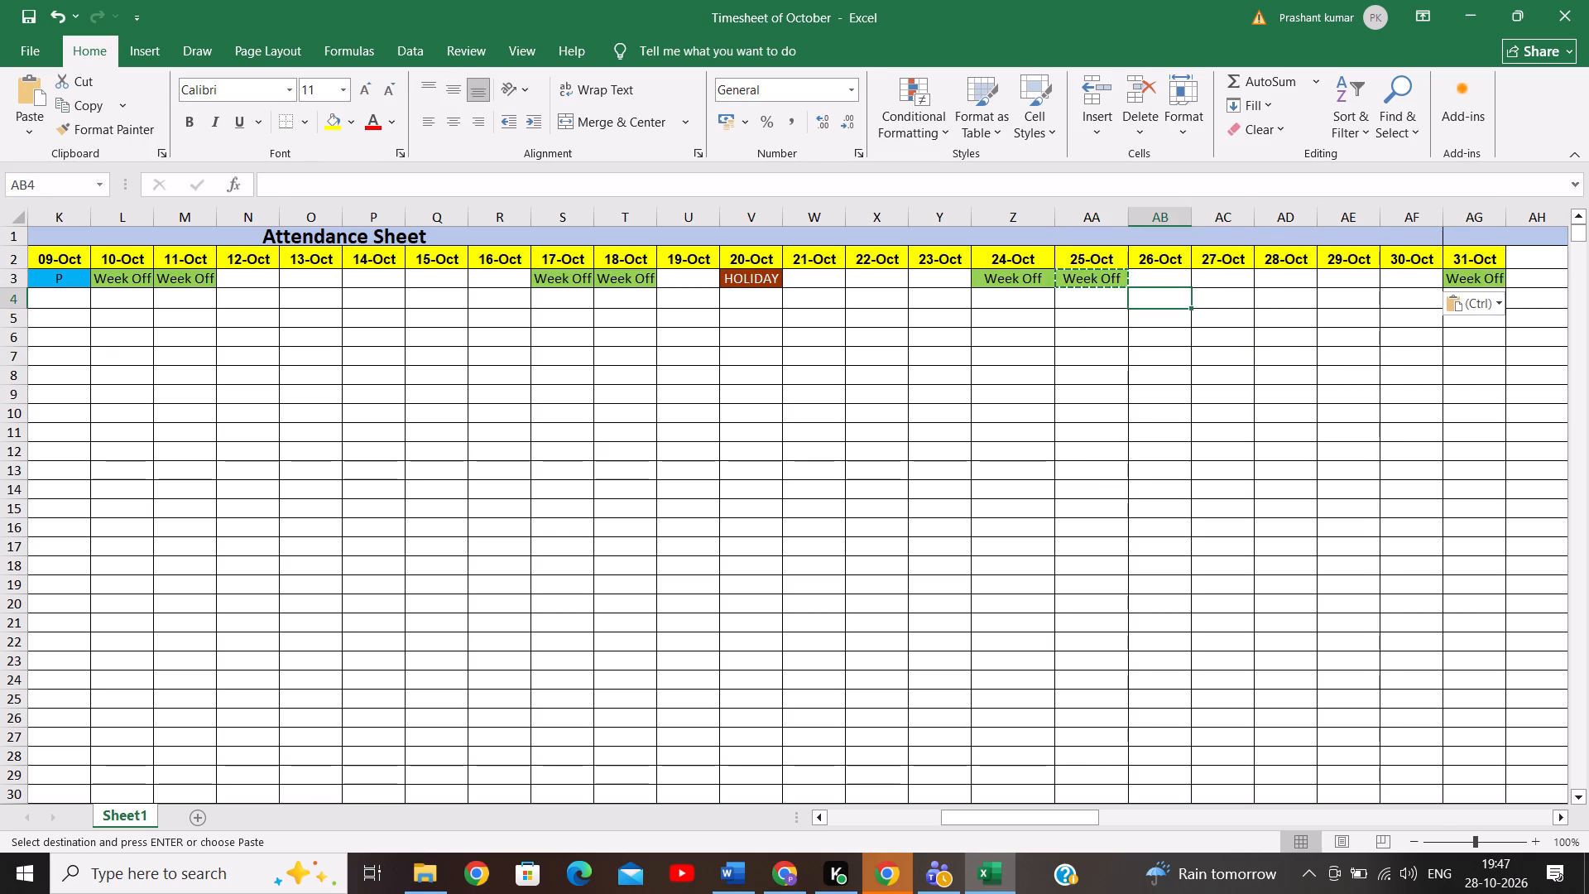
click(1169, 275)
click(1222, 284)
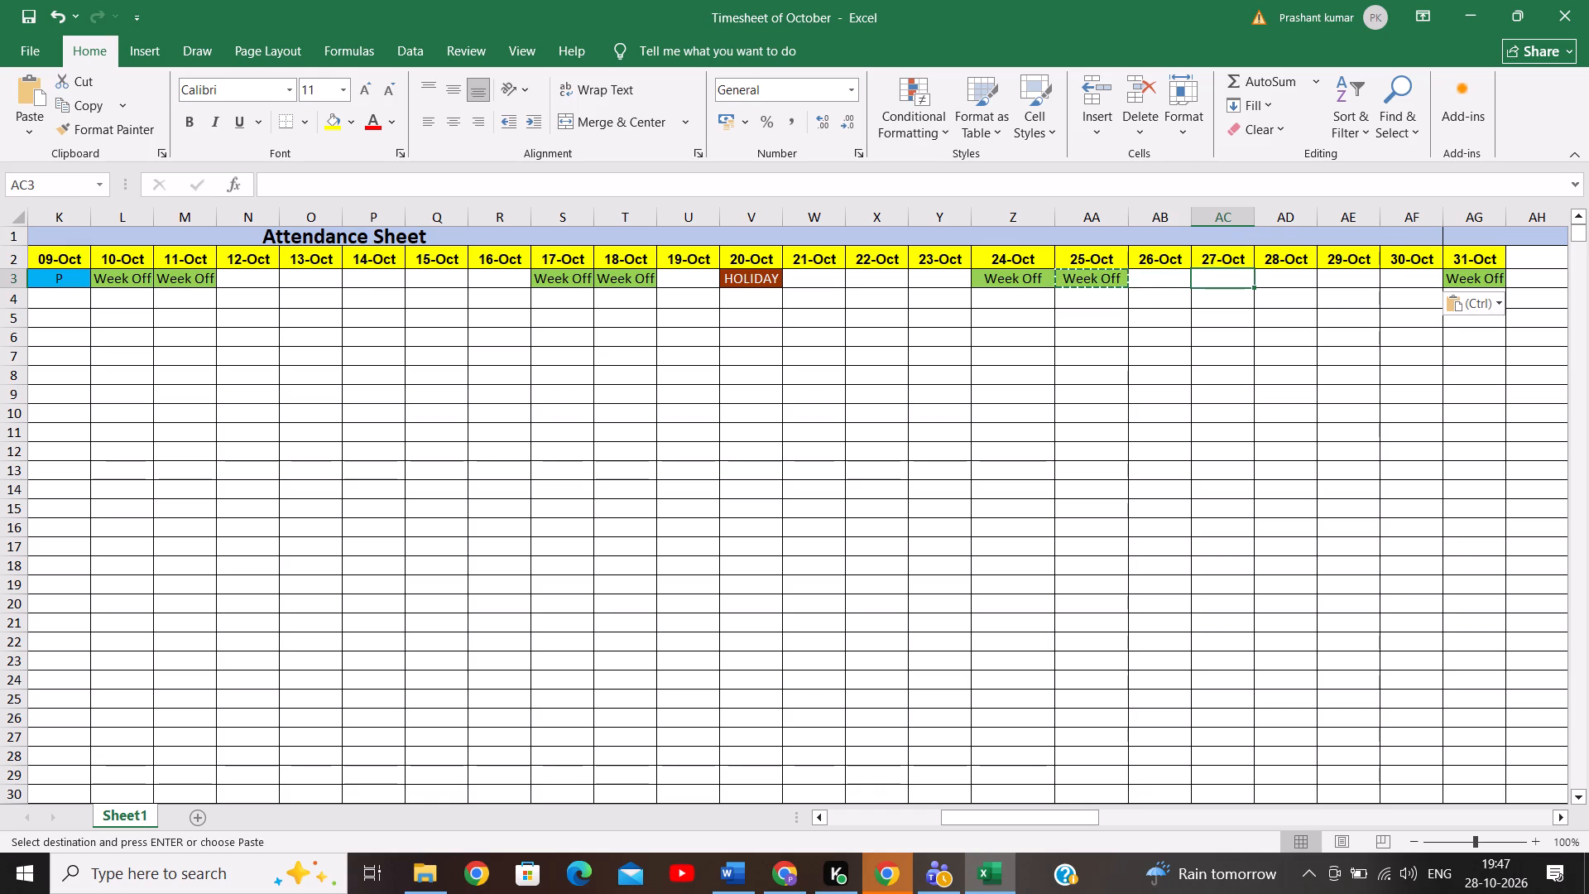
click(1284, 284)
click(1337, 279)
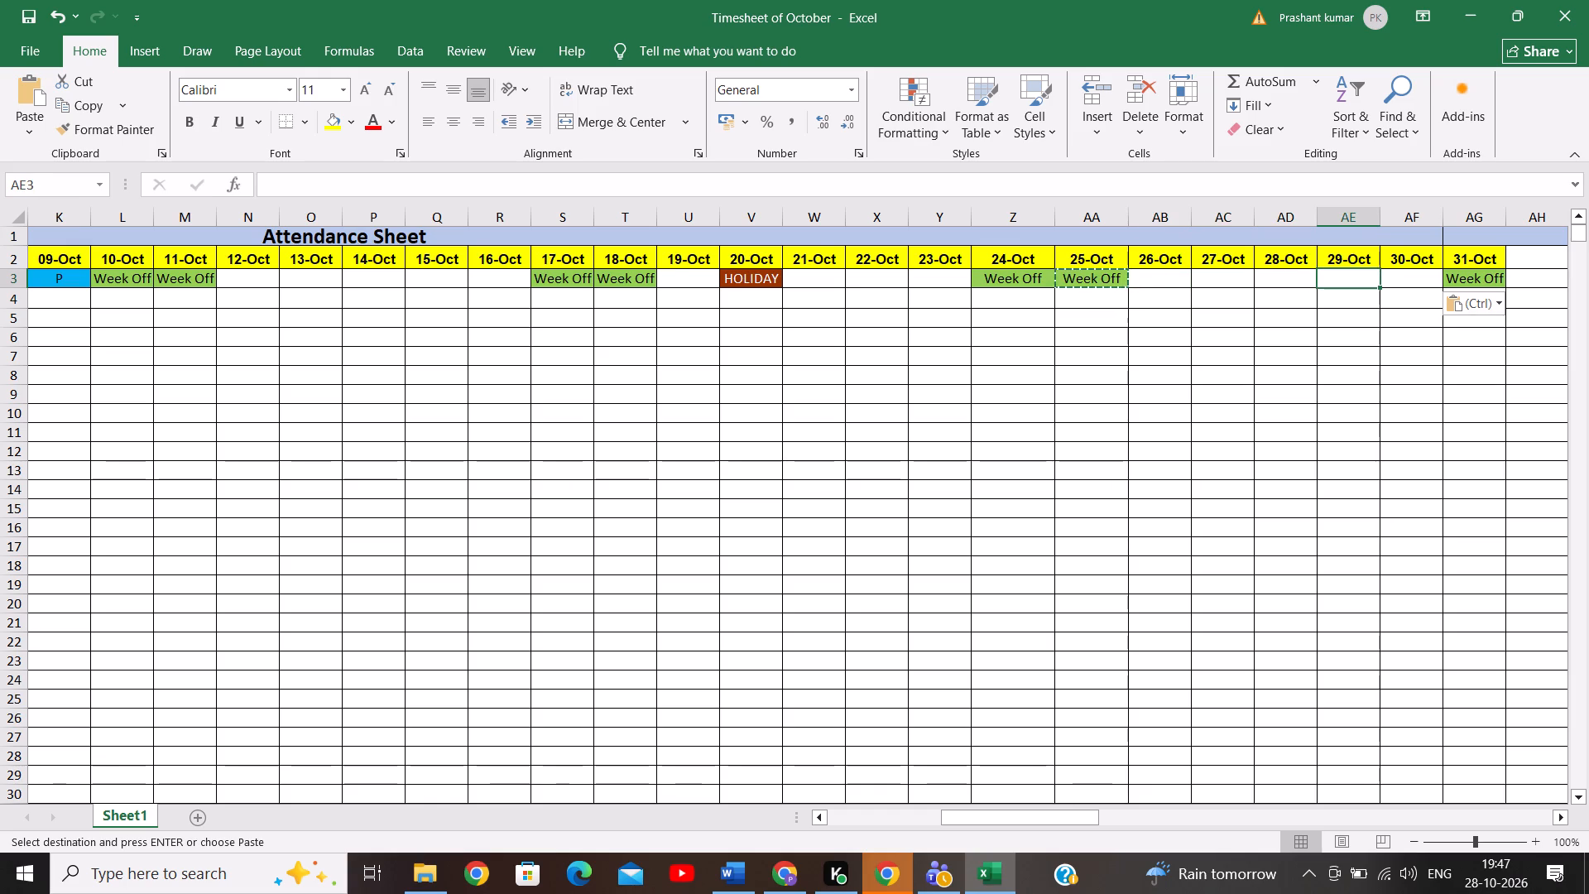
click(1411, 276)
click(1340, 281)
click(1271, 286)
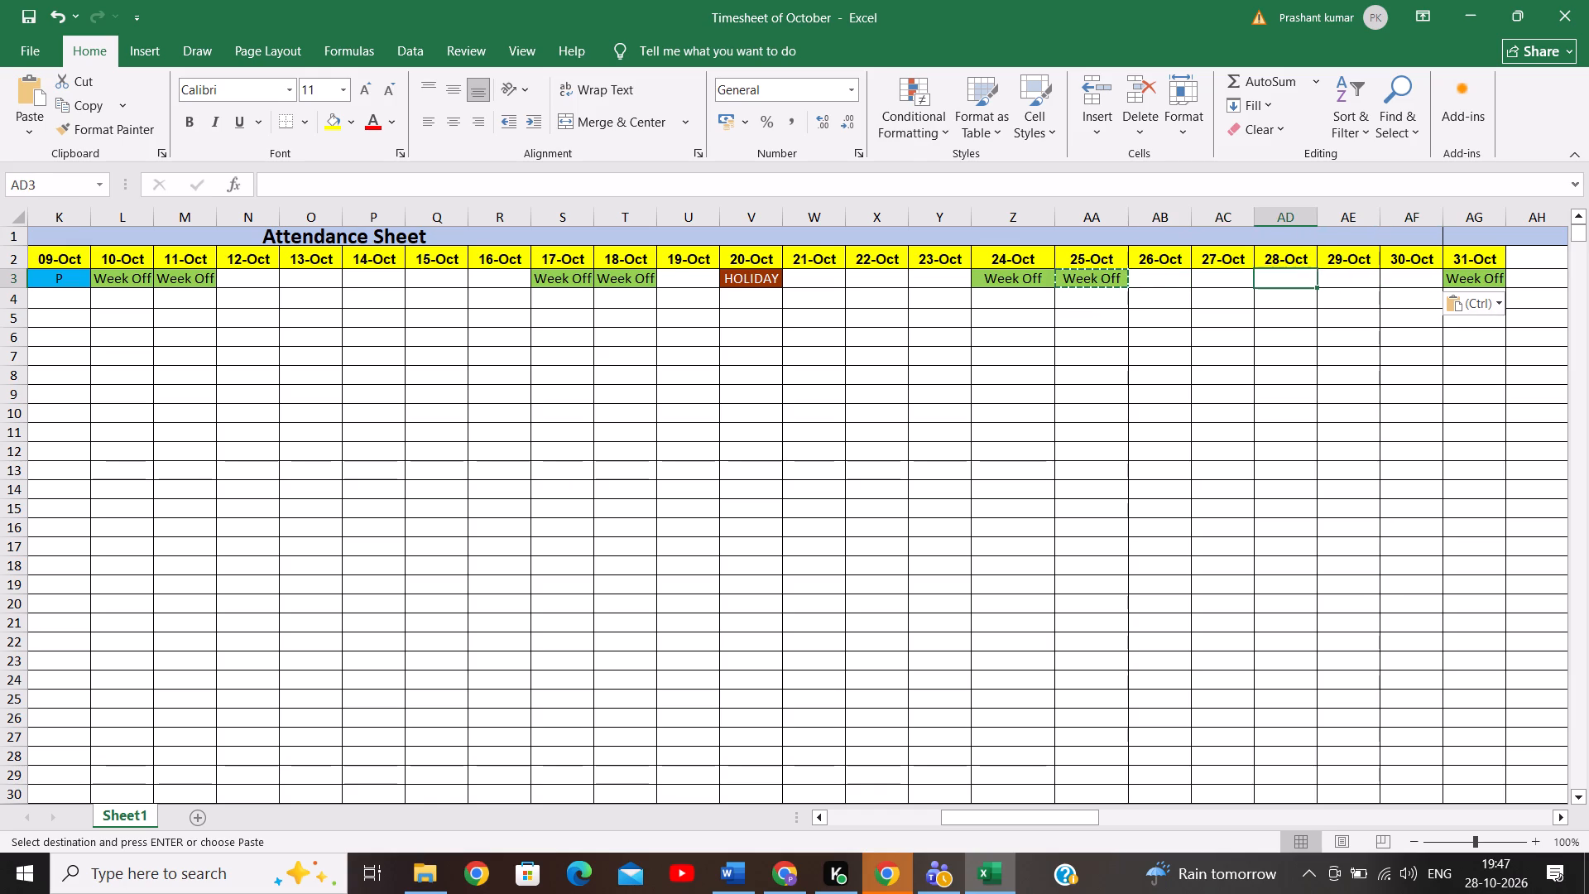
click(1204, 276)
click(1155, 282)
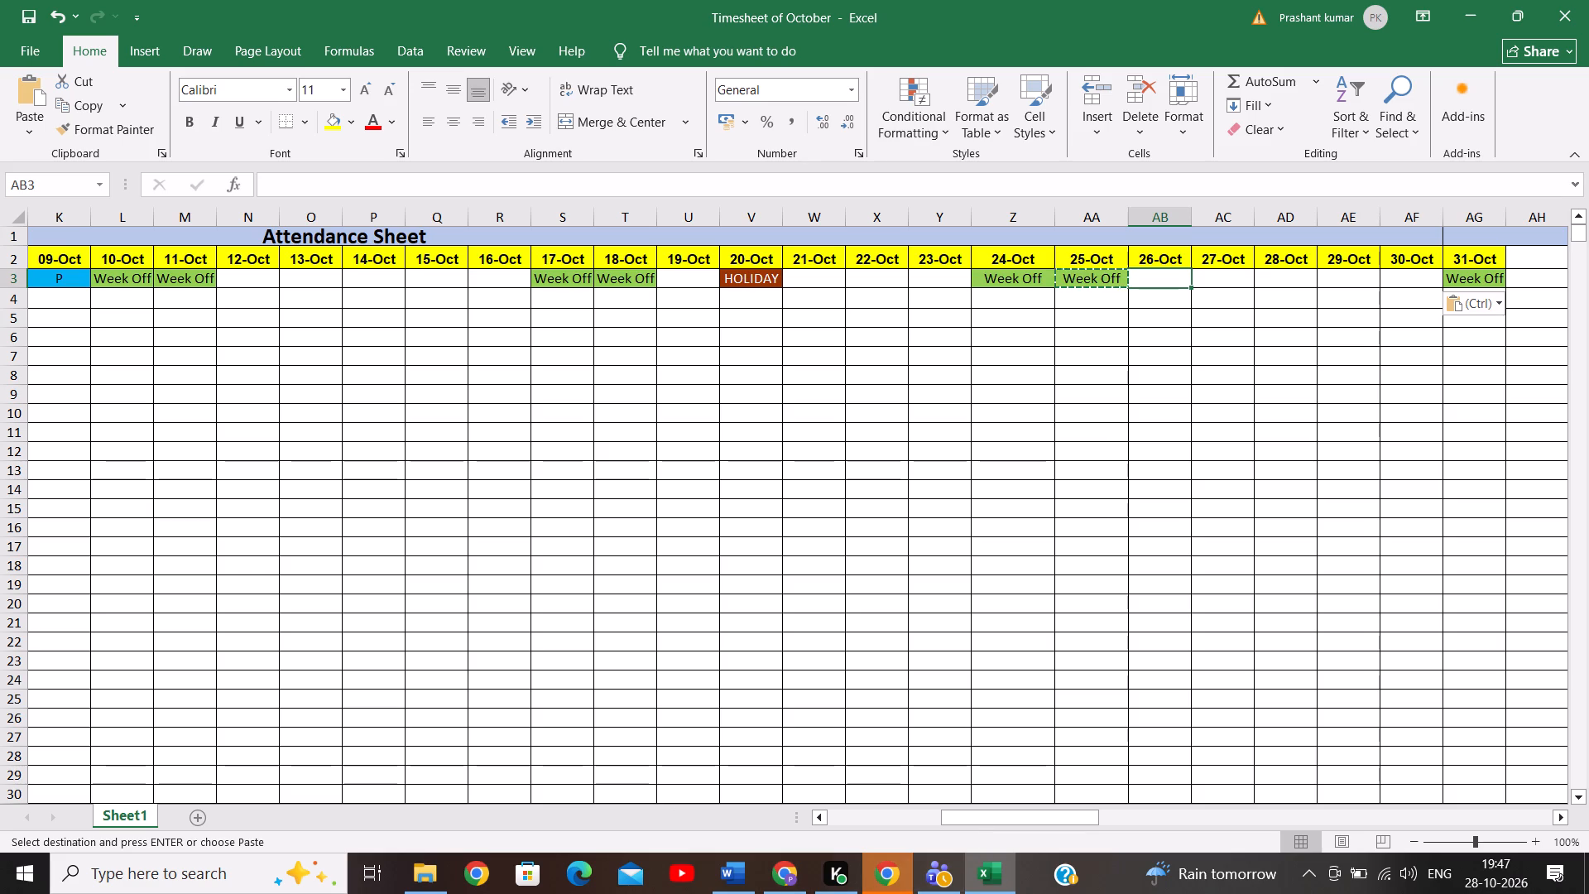
Copy the P mark from the 09-Oct cell into the 12-Oct to 16-Oct cells of row 3.
key(Left)
key(Left)
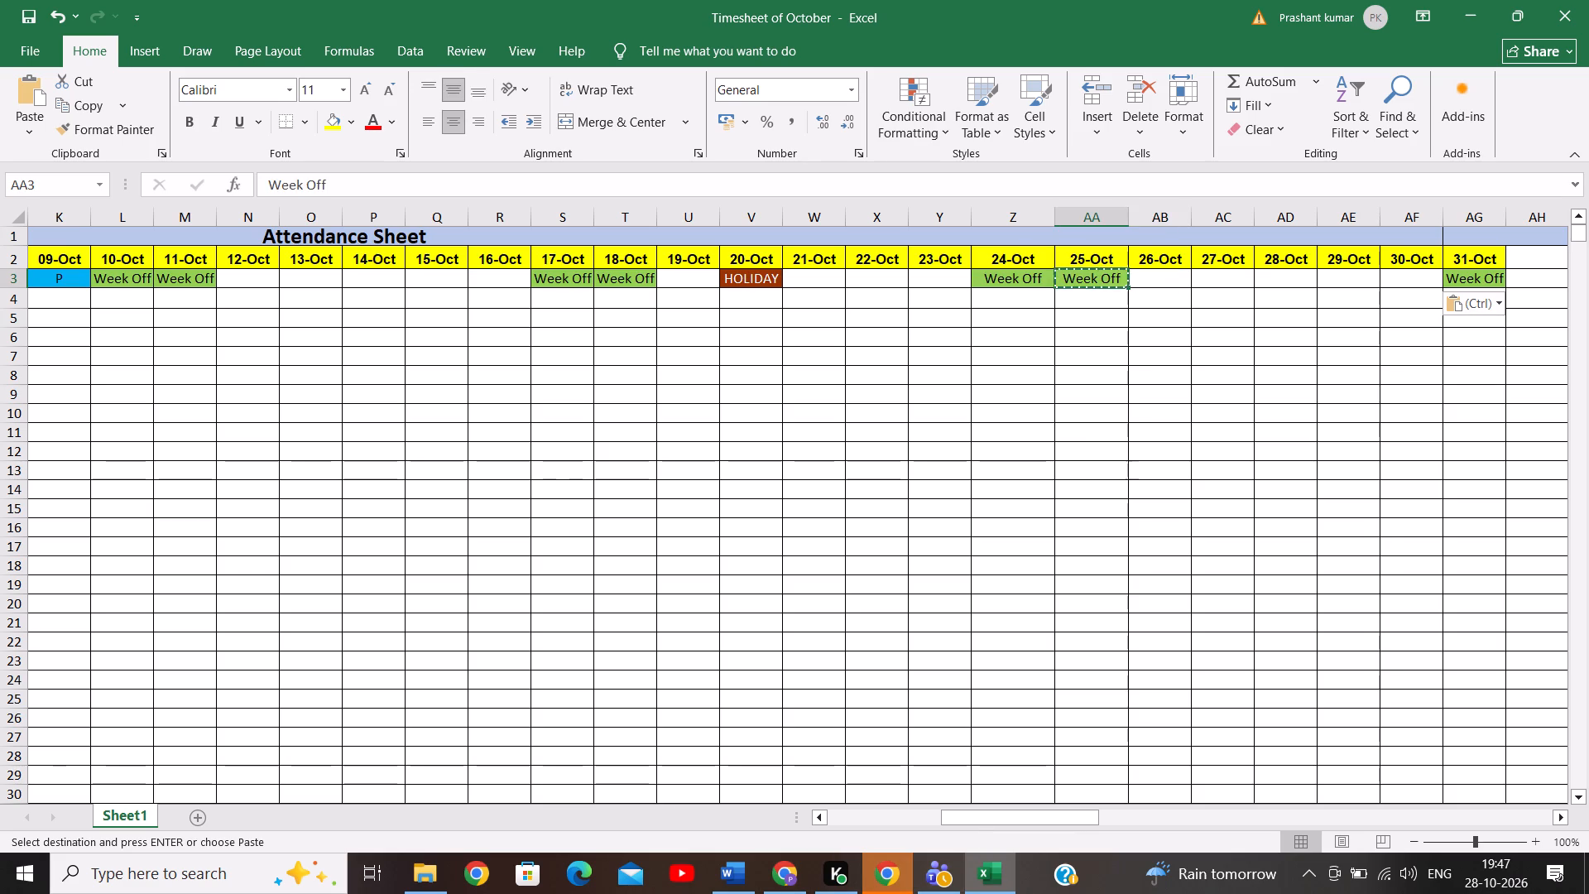
key(Left)
key(Left)
key(Left)
key(Left)
key(Left)
key(Left)
key(Left)
key(Left)
key(Left)
key(Left)
key(Left)
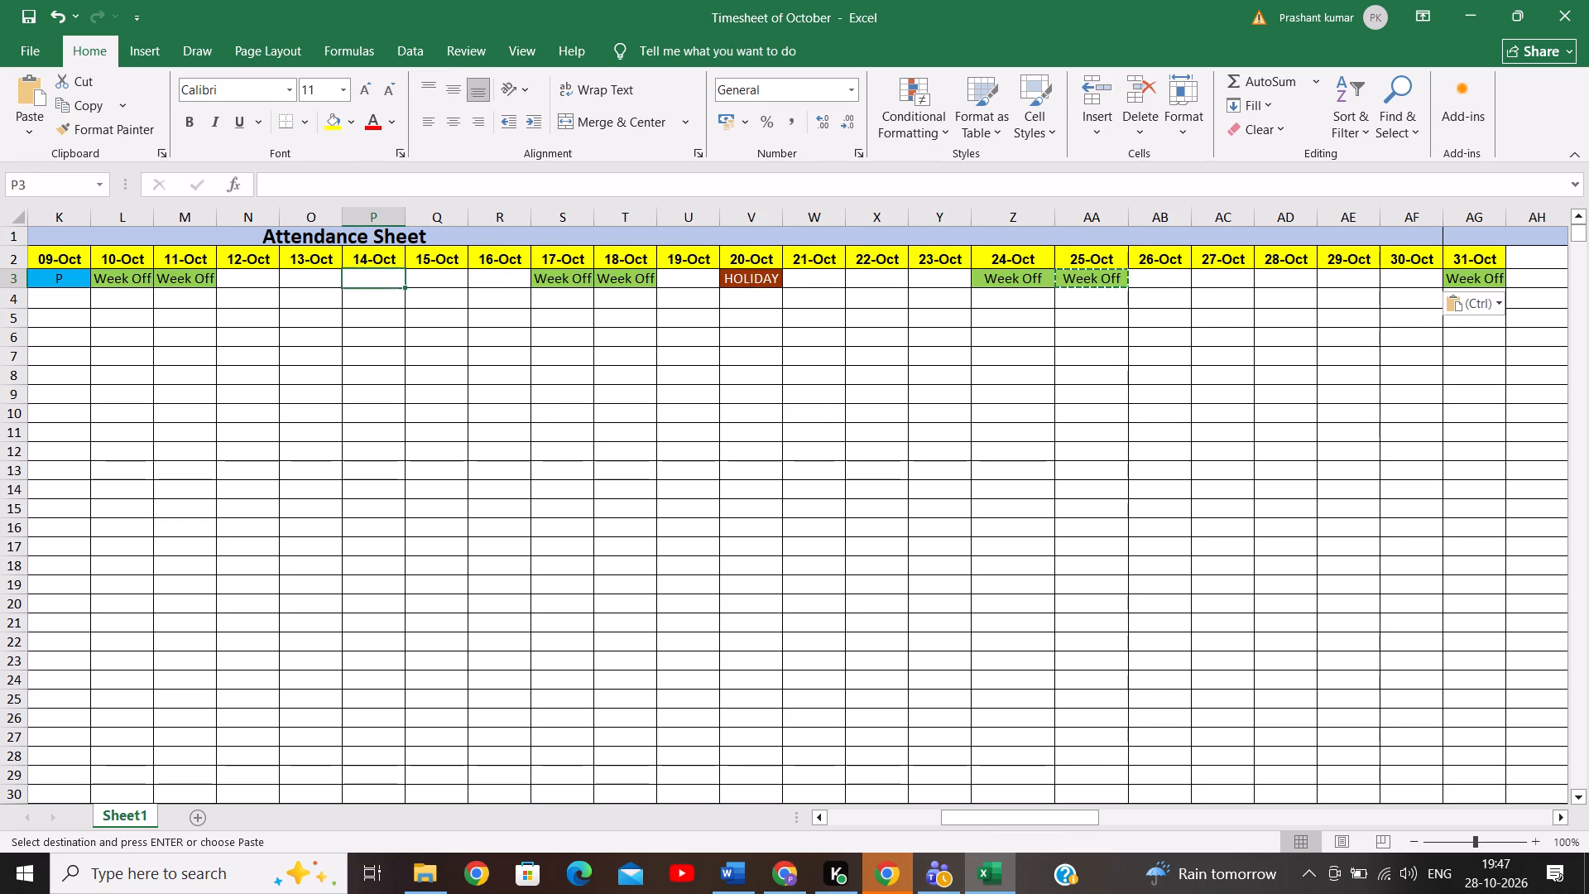
key(Left)
key(Left)
key(Left)
key(Left)
key(Left)
key(Left)
key(Left)
key(Left)
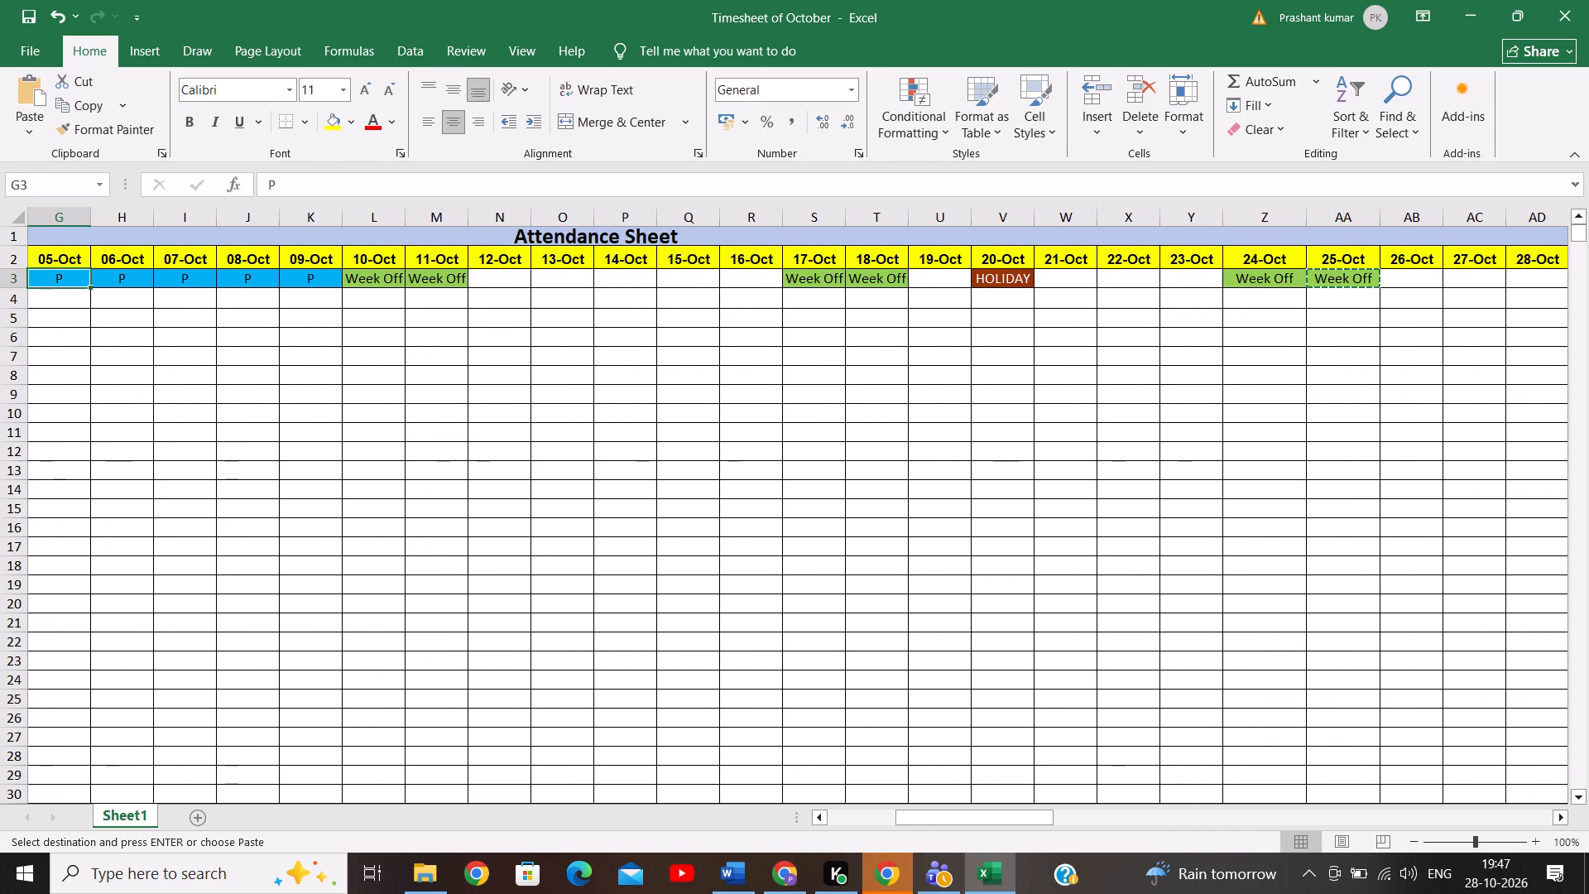
click(301, 284)
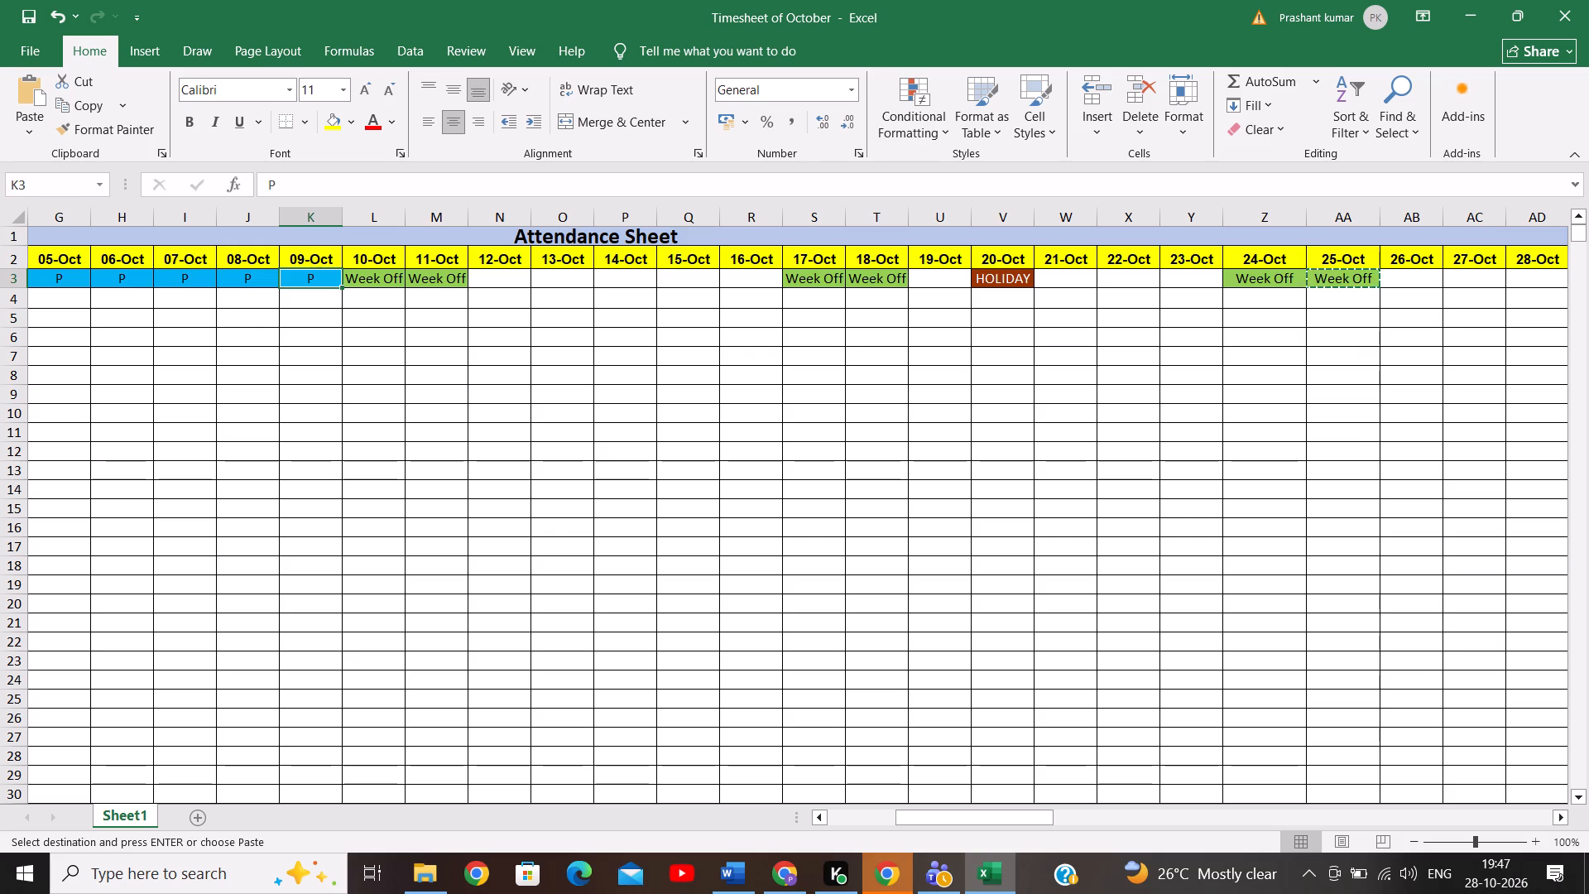
key(ctrl+c)
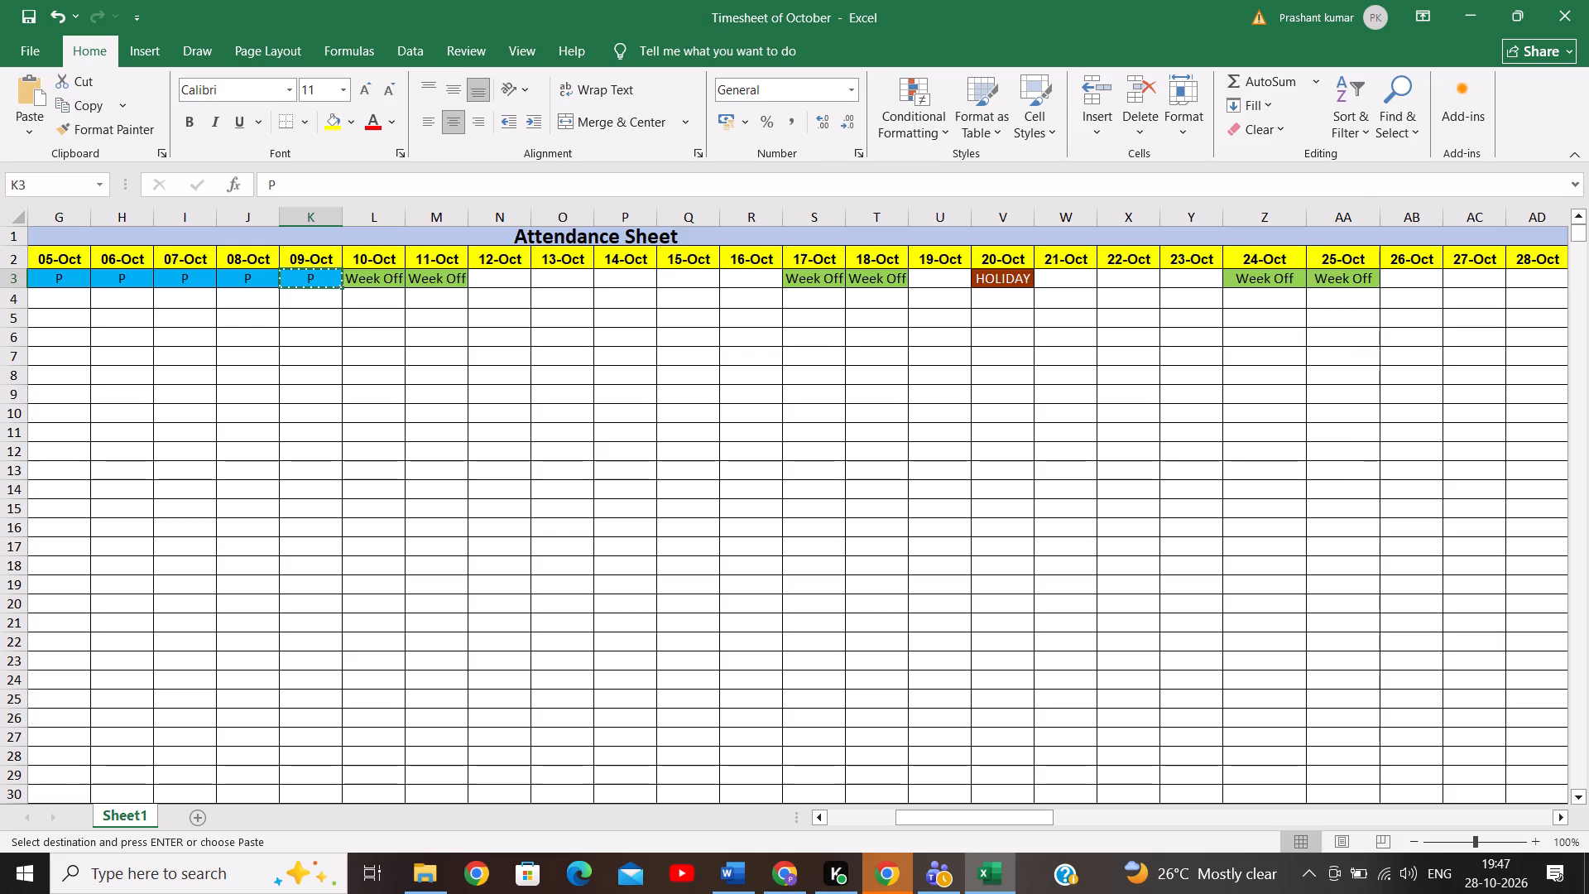
click(502, 279)
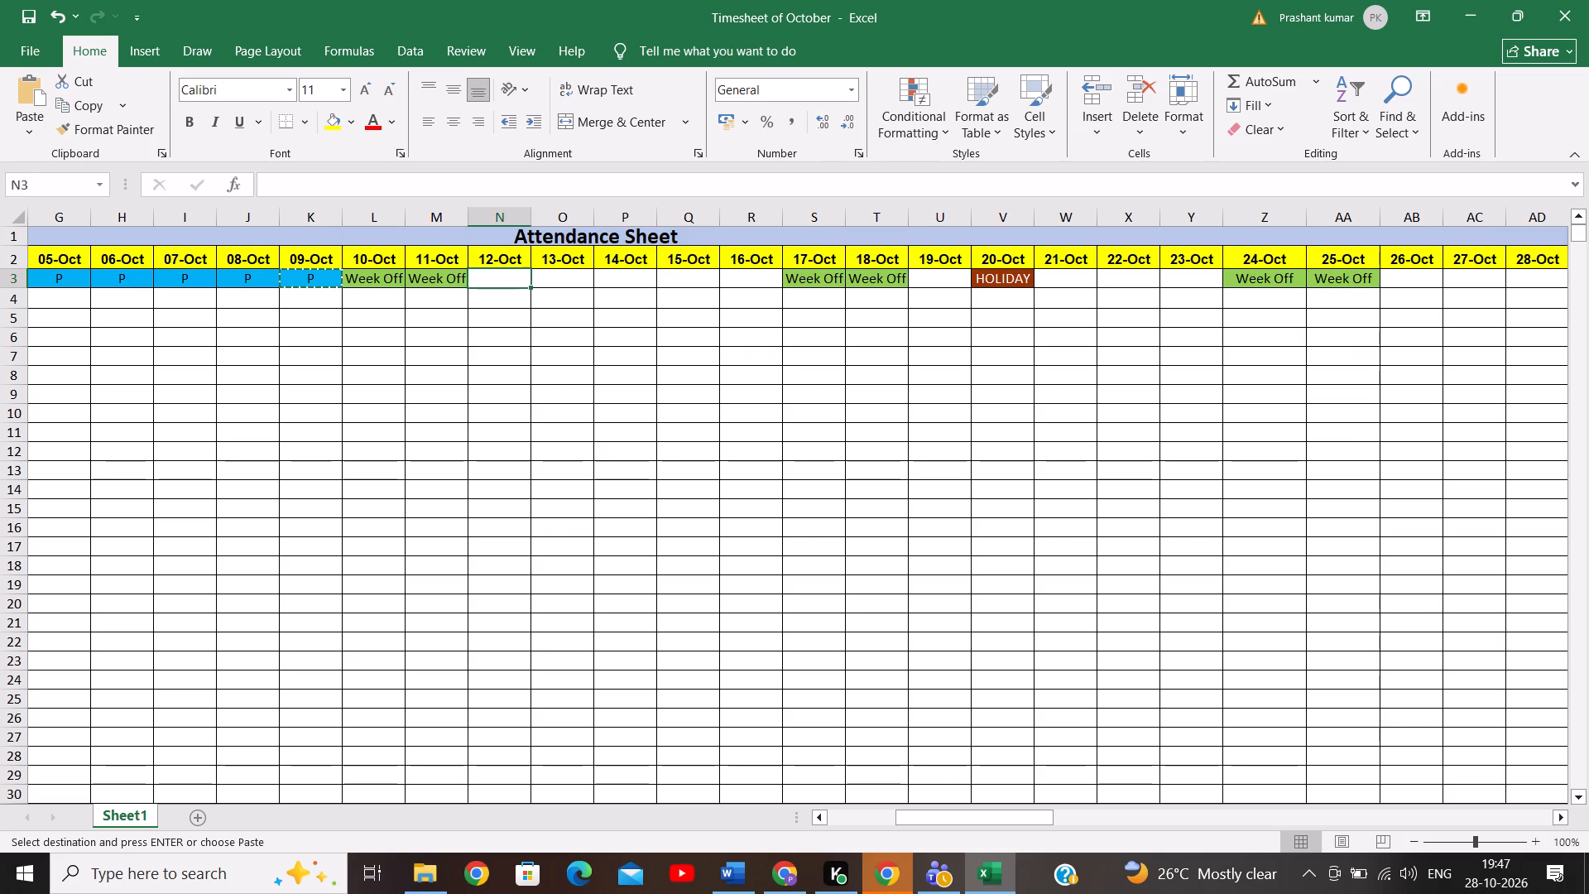
key(ctrl+Right)
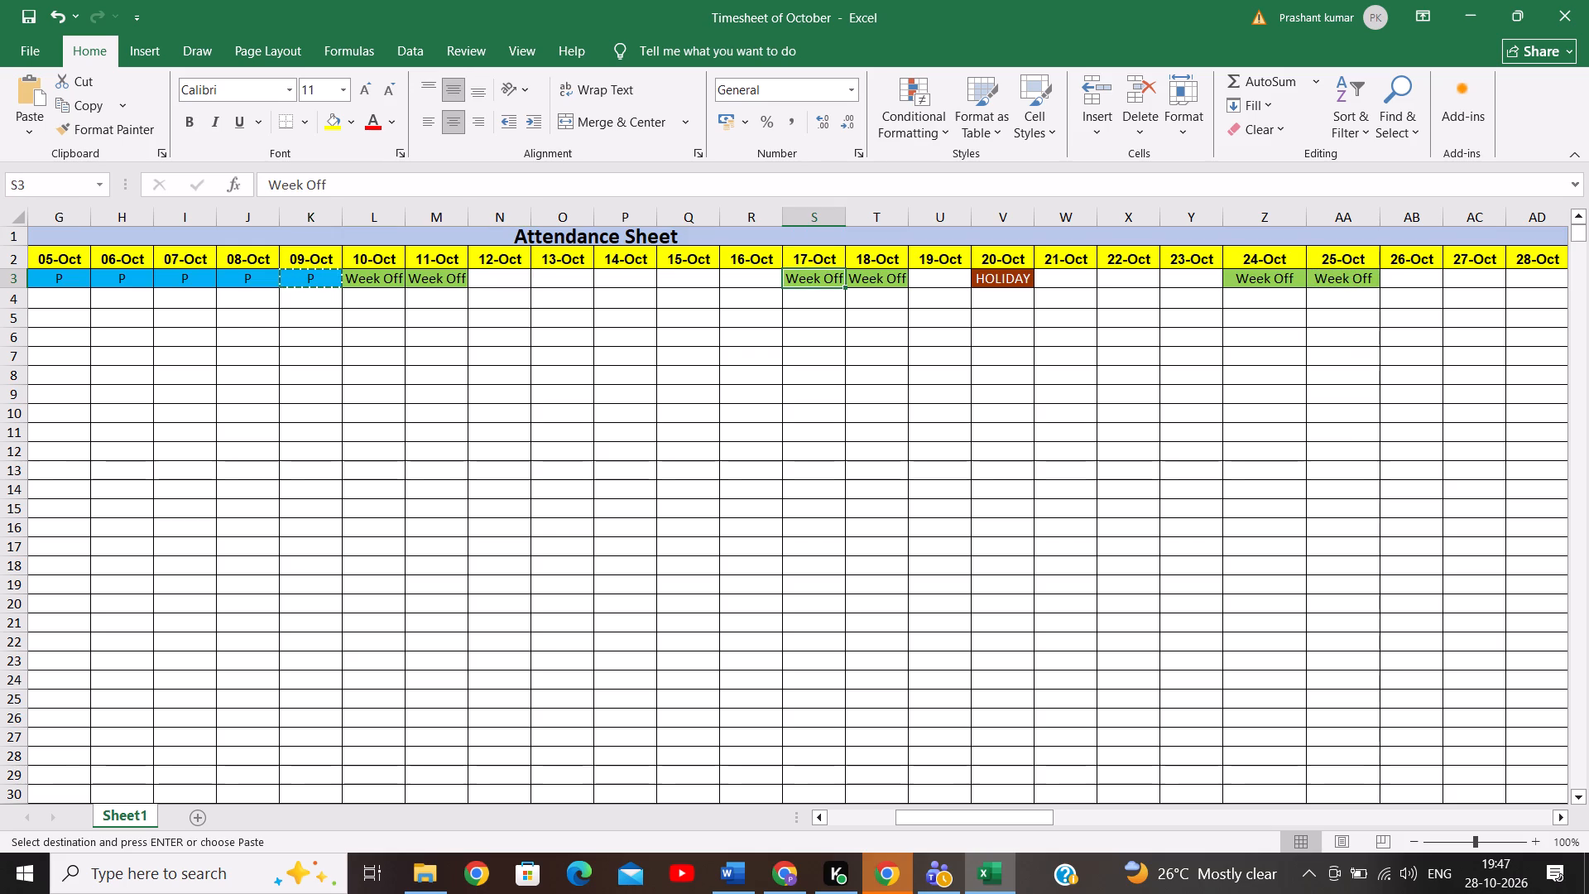
click(509, 283)
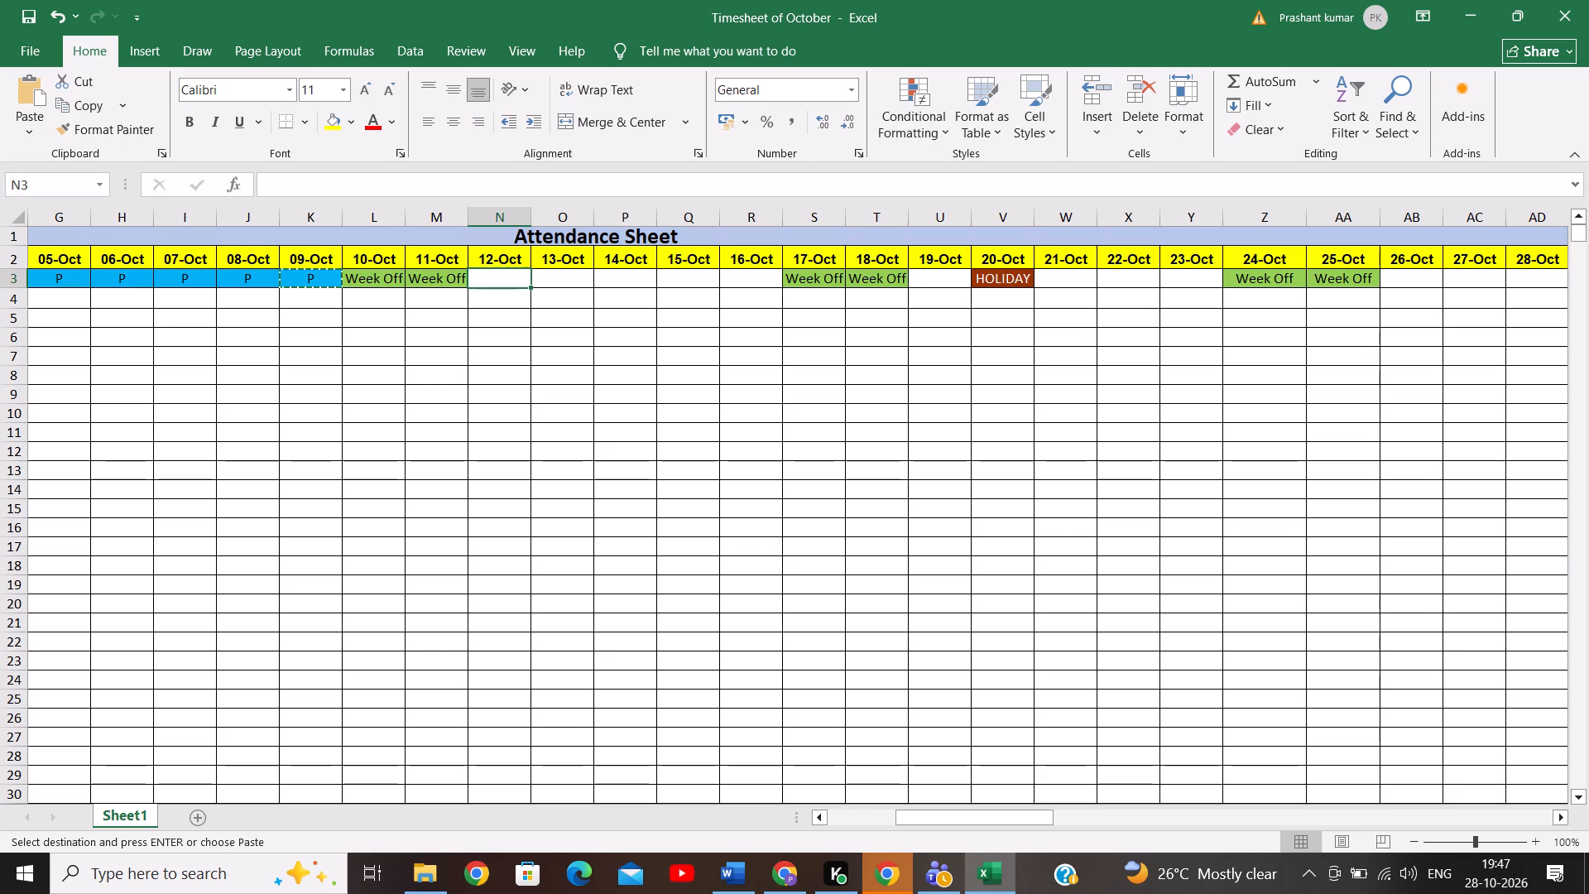
key(shift+Right)
key(shift+Right)
key(shift+Right)
key(shift+Right)
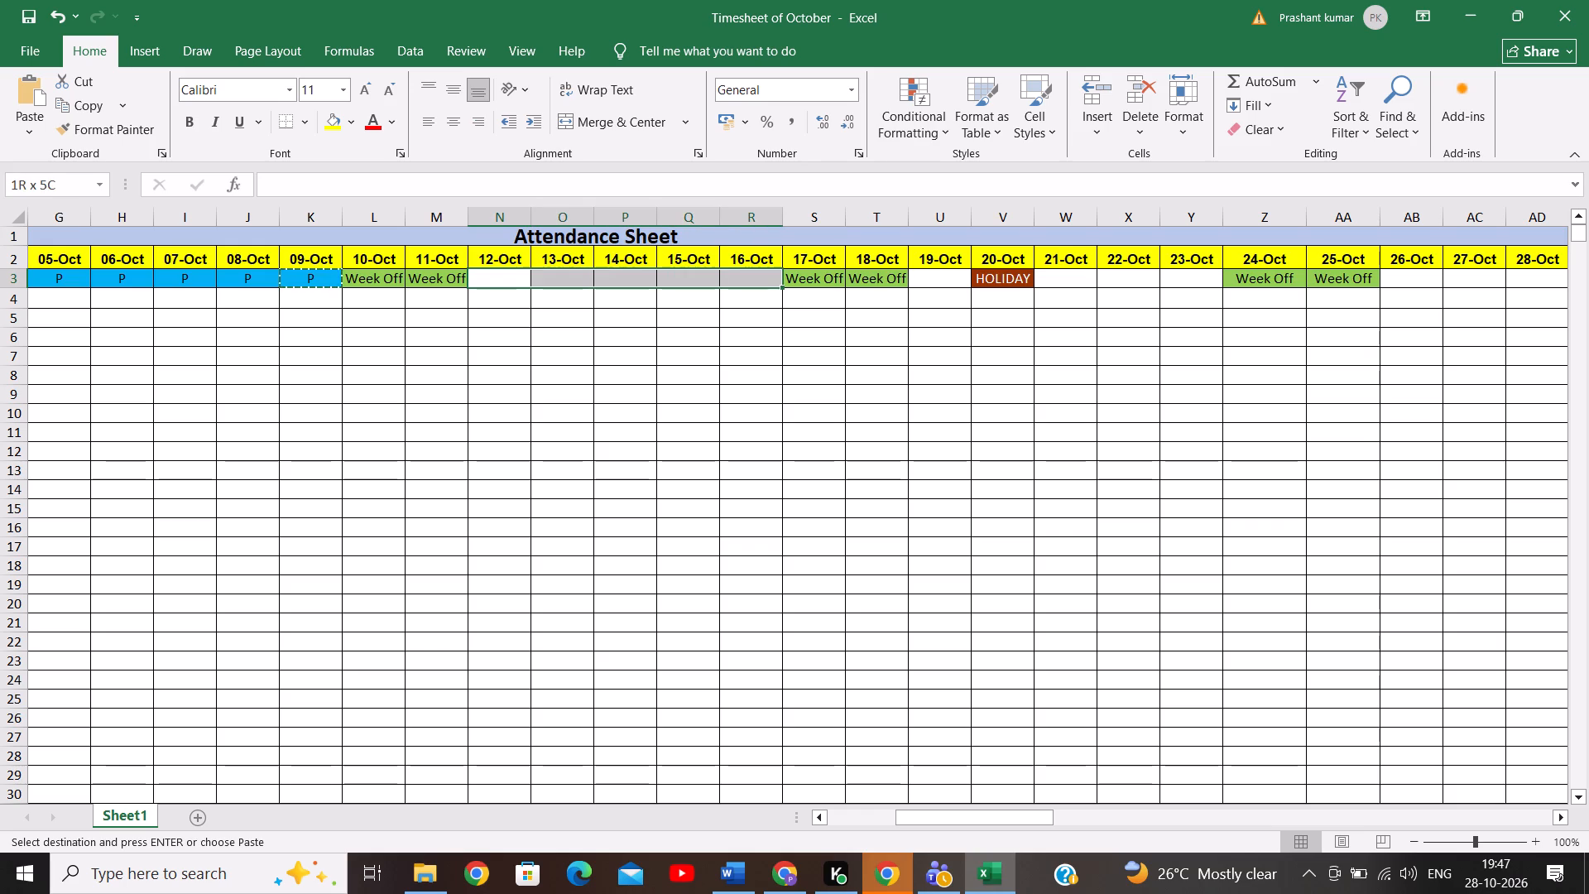
key(ctrl+v)
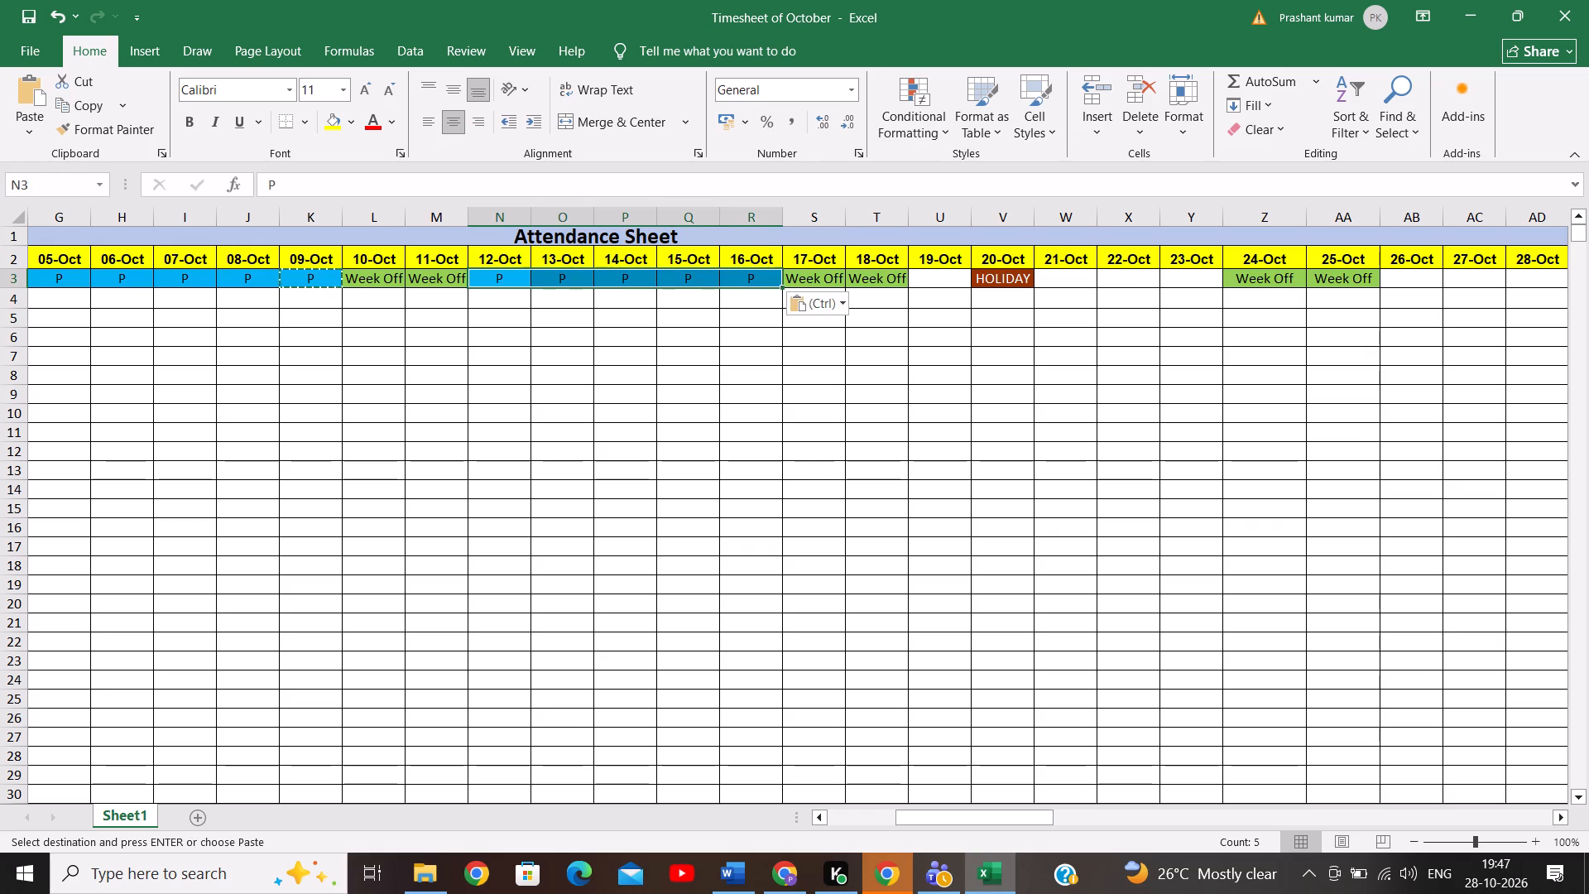
Paste the copied P mark into the 19-Oct cell and the 21-Oct to 23-Oct cells of row 3.
click(928, 282)
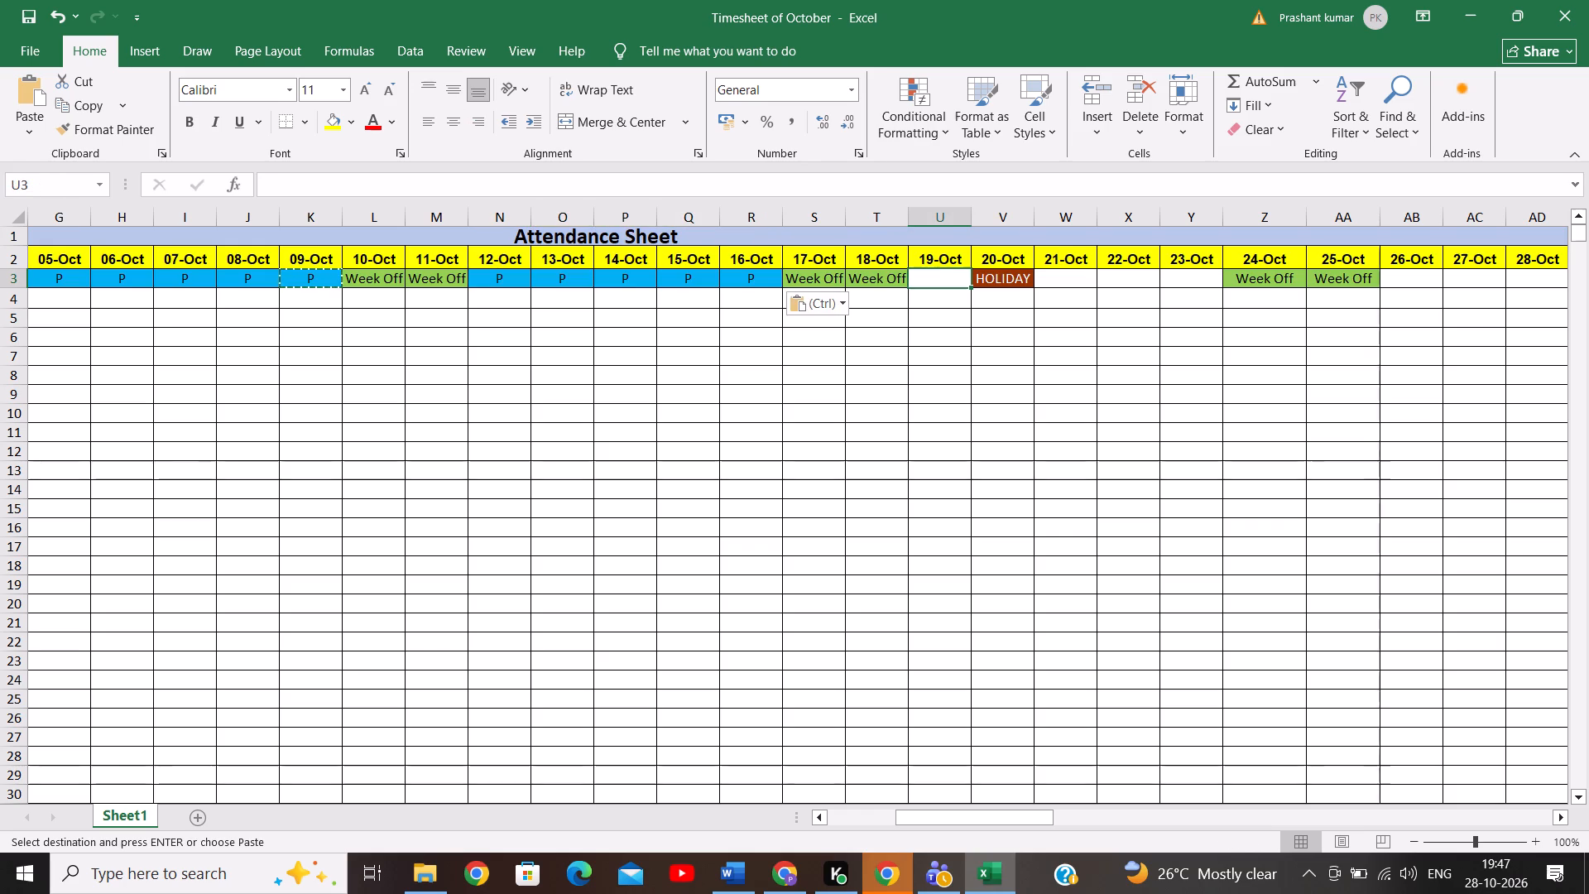
key(ctrl+v)
click(1044, 278)
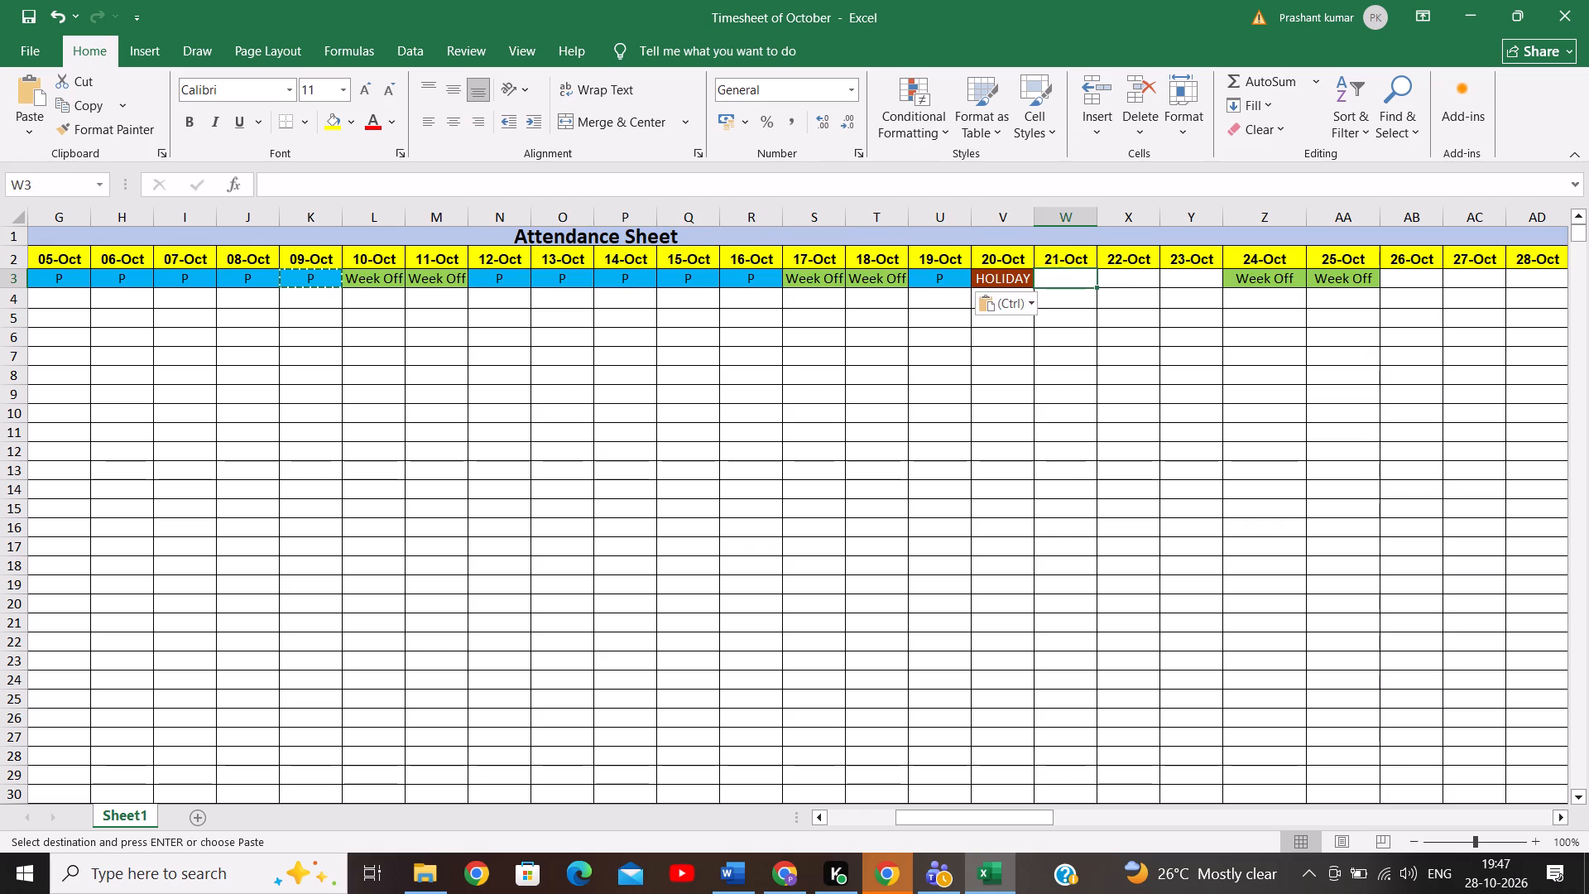
key(shift+Right)
key(shift+Right)
key(ctrl+v)
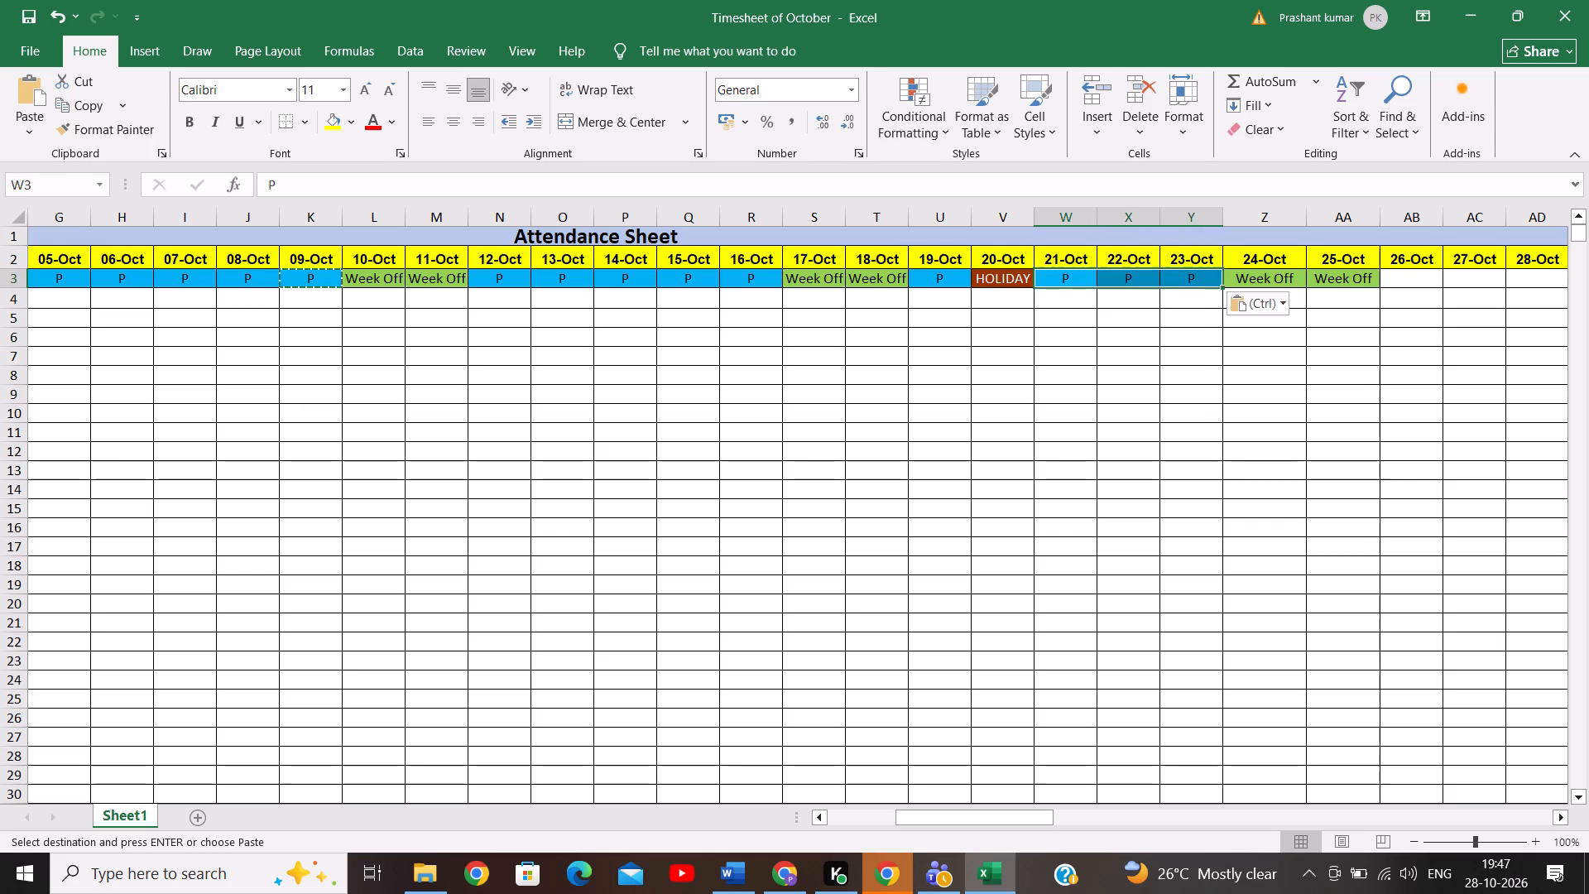
Paste the copied P mark into the 26-Oct to 30-Oct cells of row 3.
click(1414, 280)
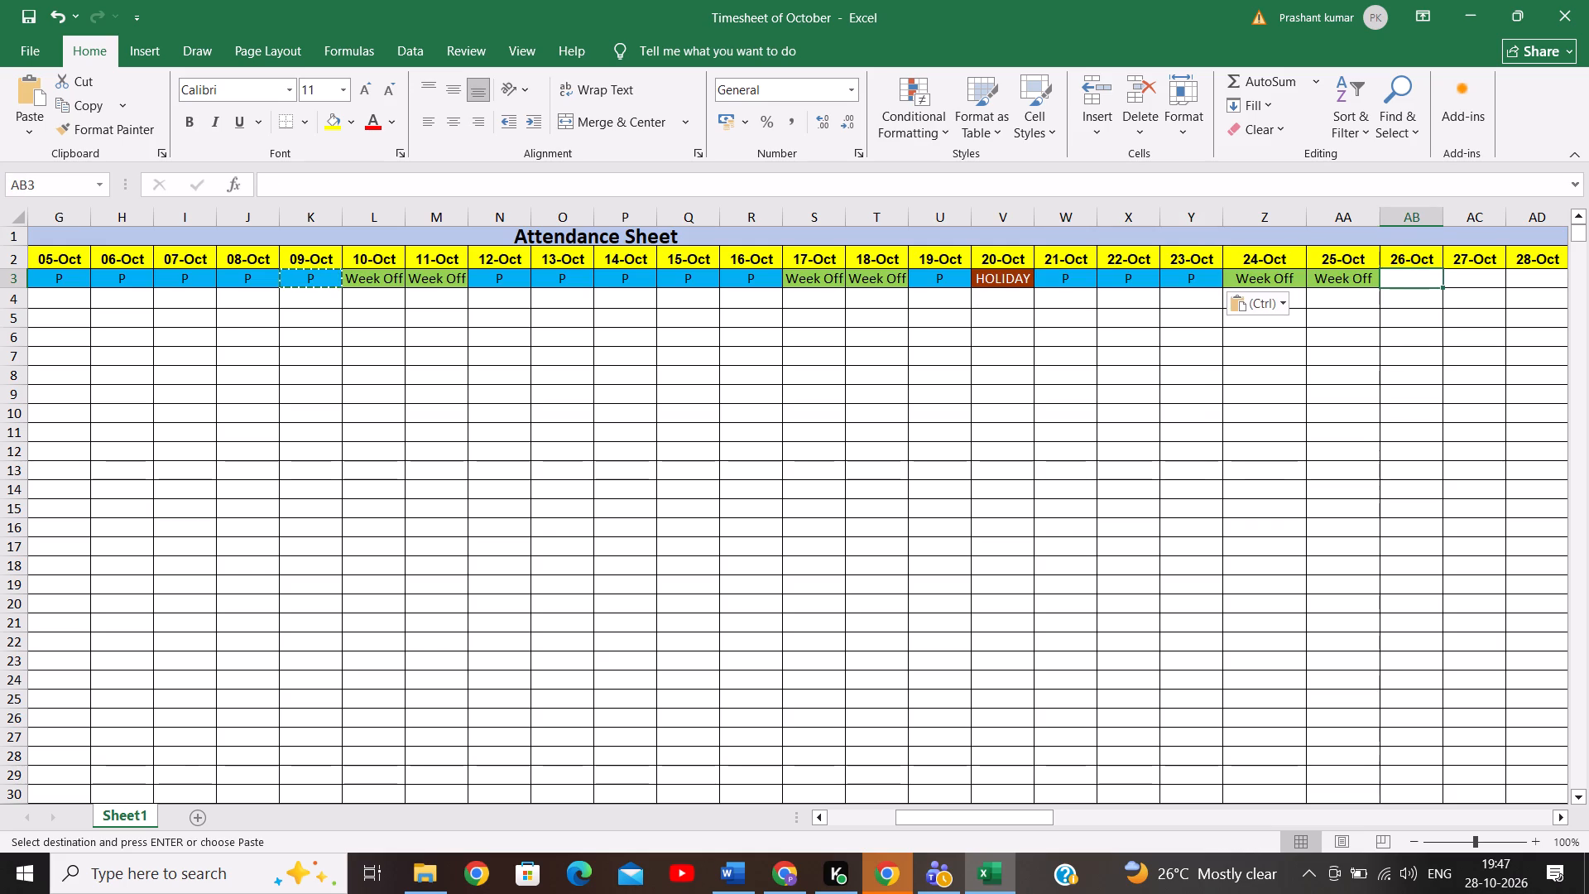
key(shift+Right)
key(shift+Right)
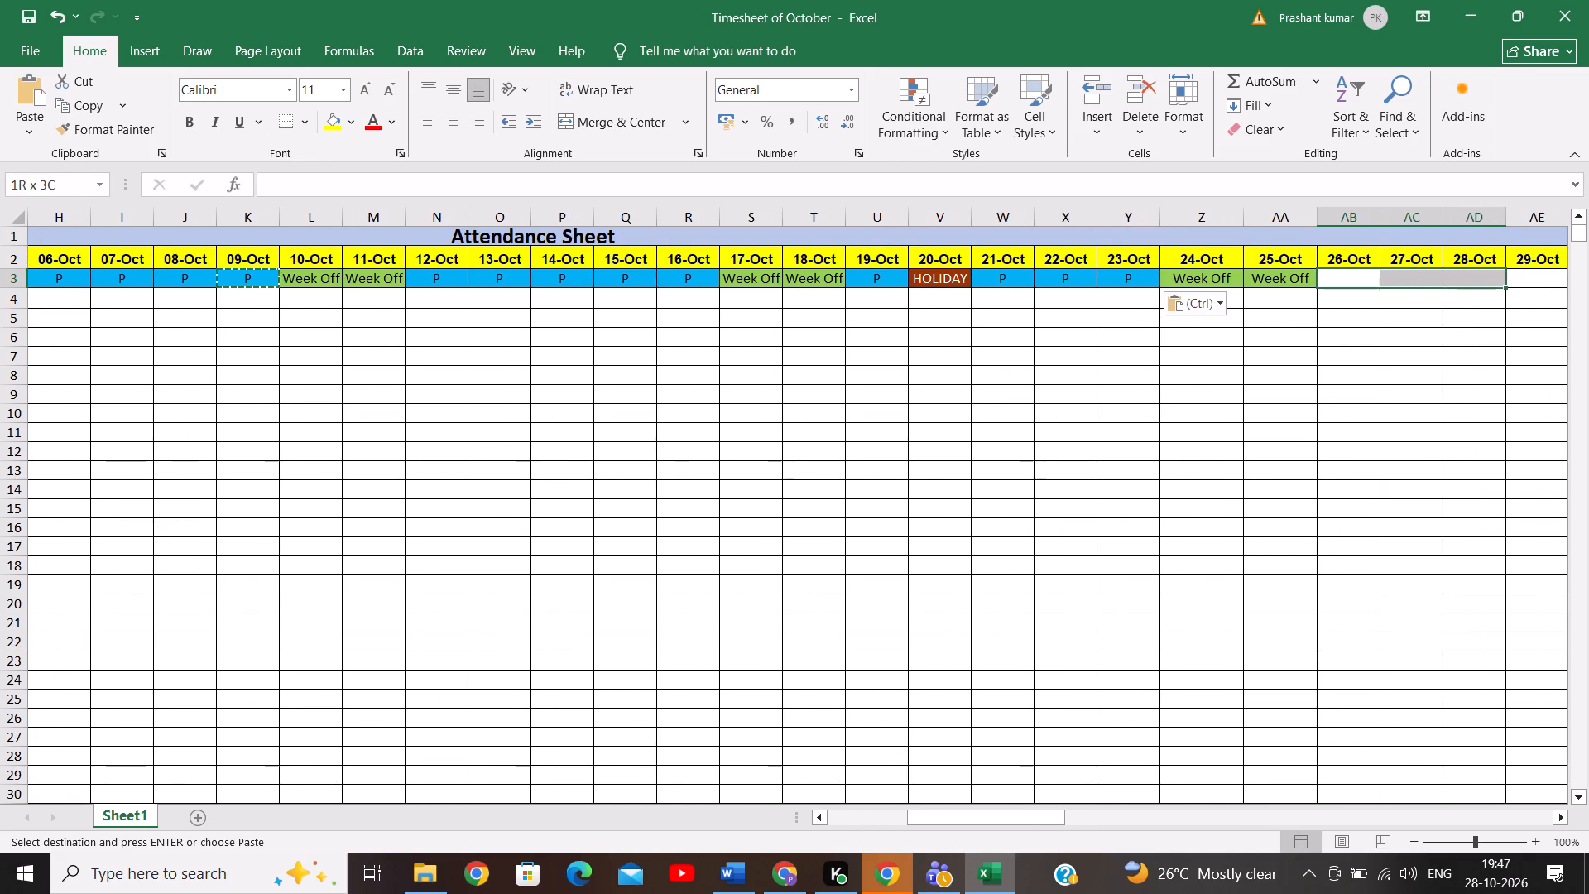
key(shift+Right)
key(shift+Right)
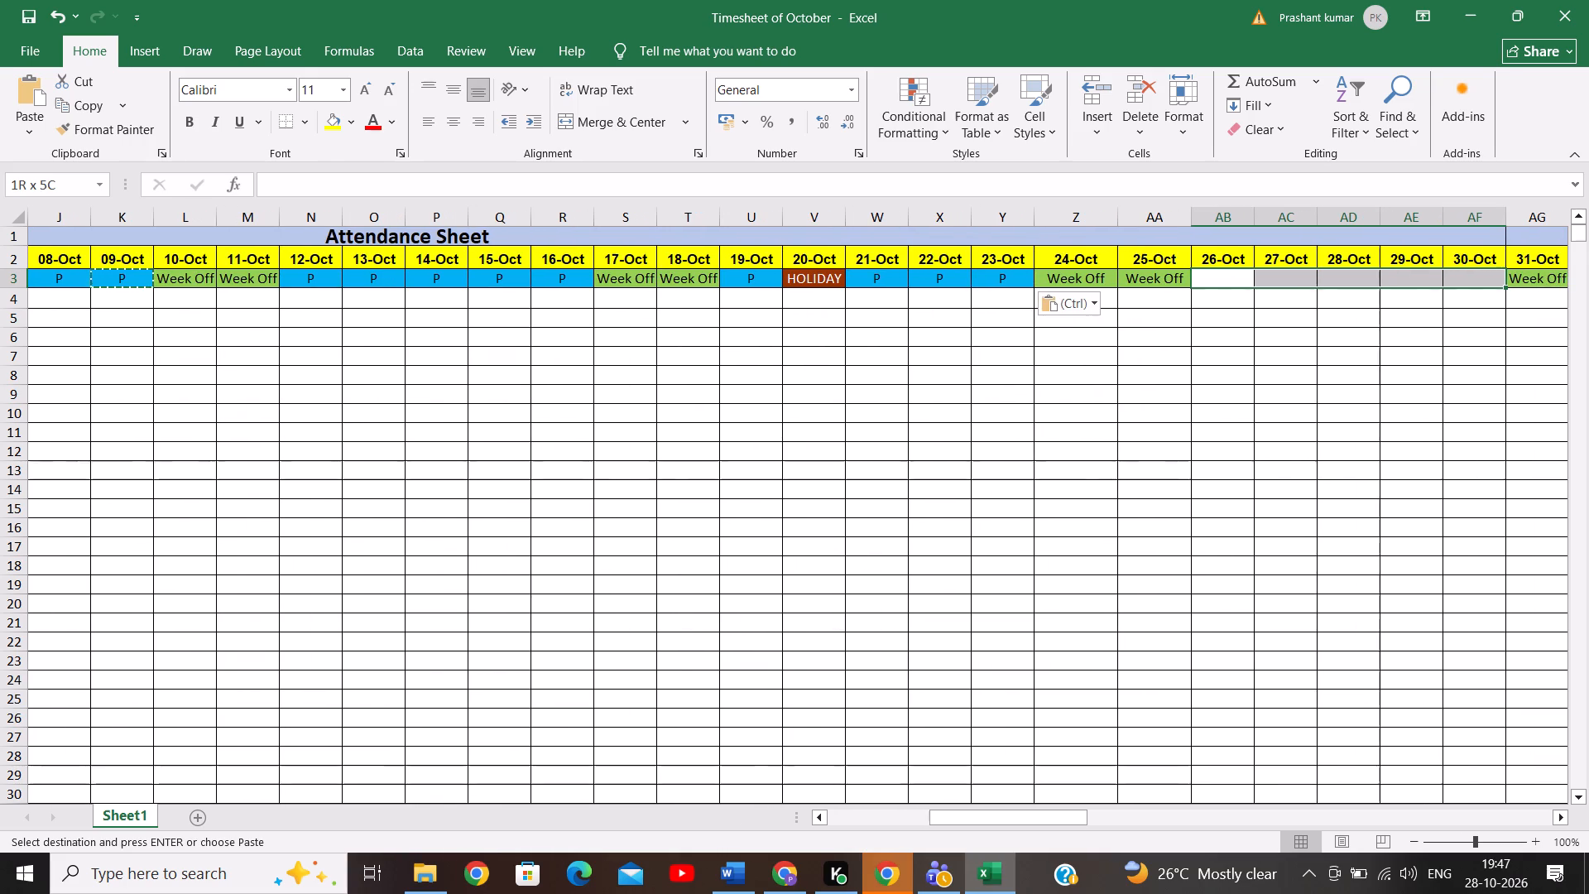
key(ctrl+v)
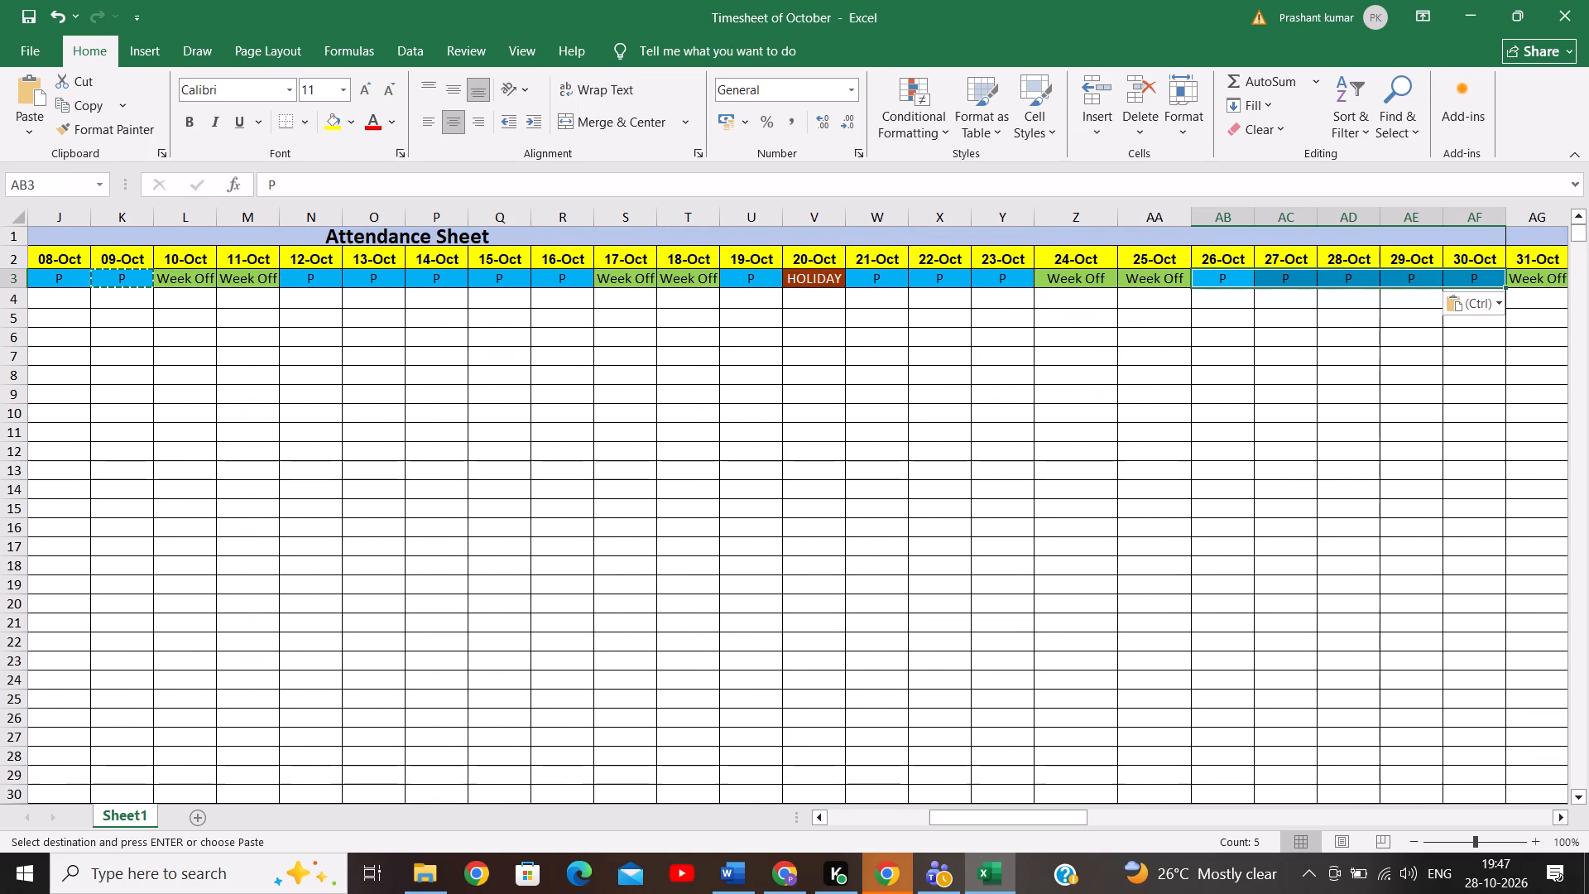
click(1336, 324)
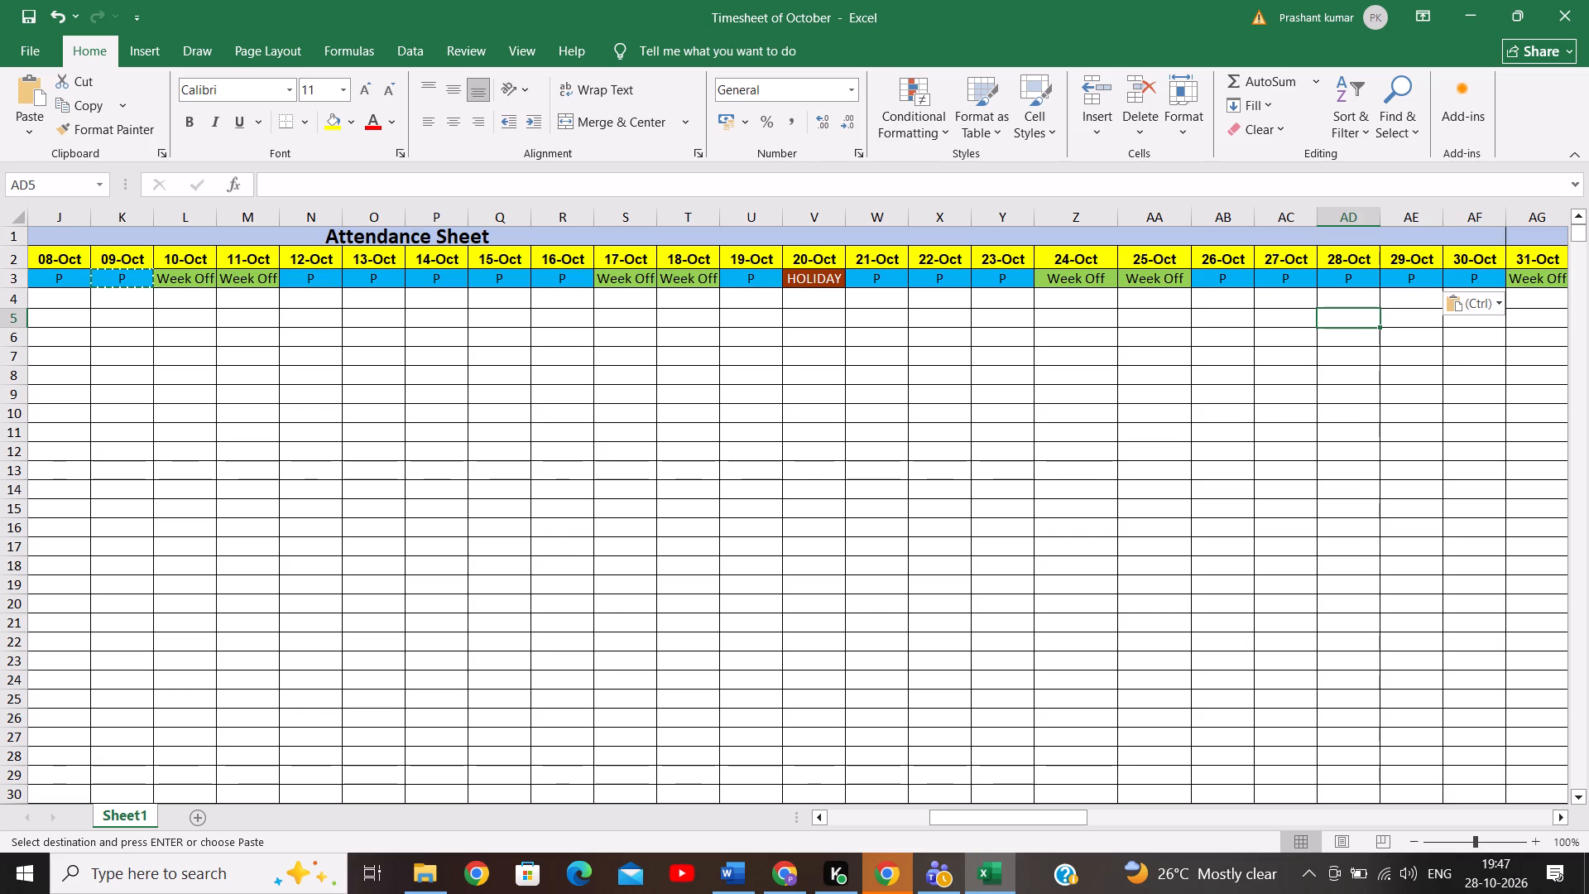
Review the attendance marks in row 3 from 31-Oct back to the serial number column.
click(1217, 281)
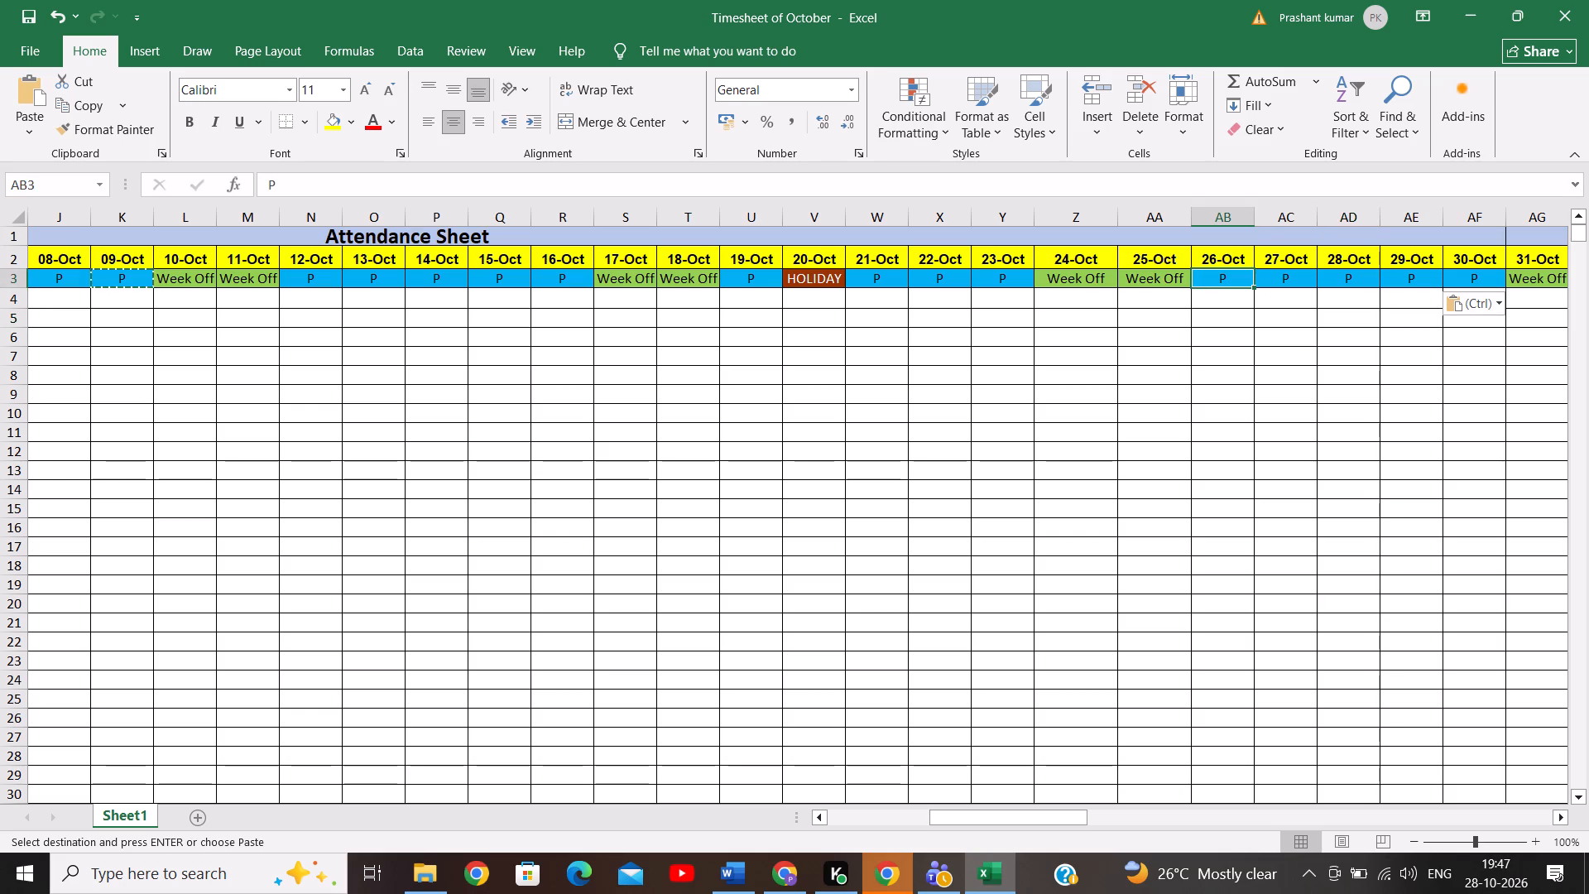
key(Right)
key(Right)
key(Right)
key(Right)
key(Right)
key(Right)
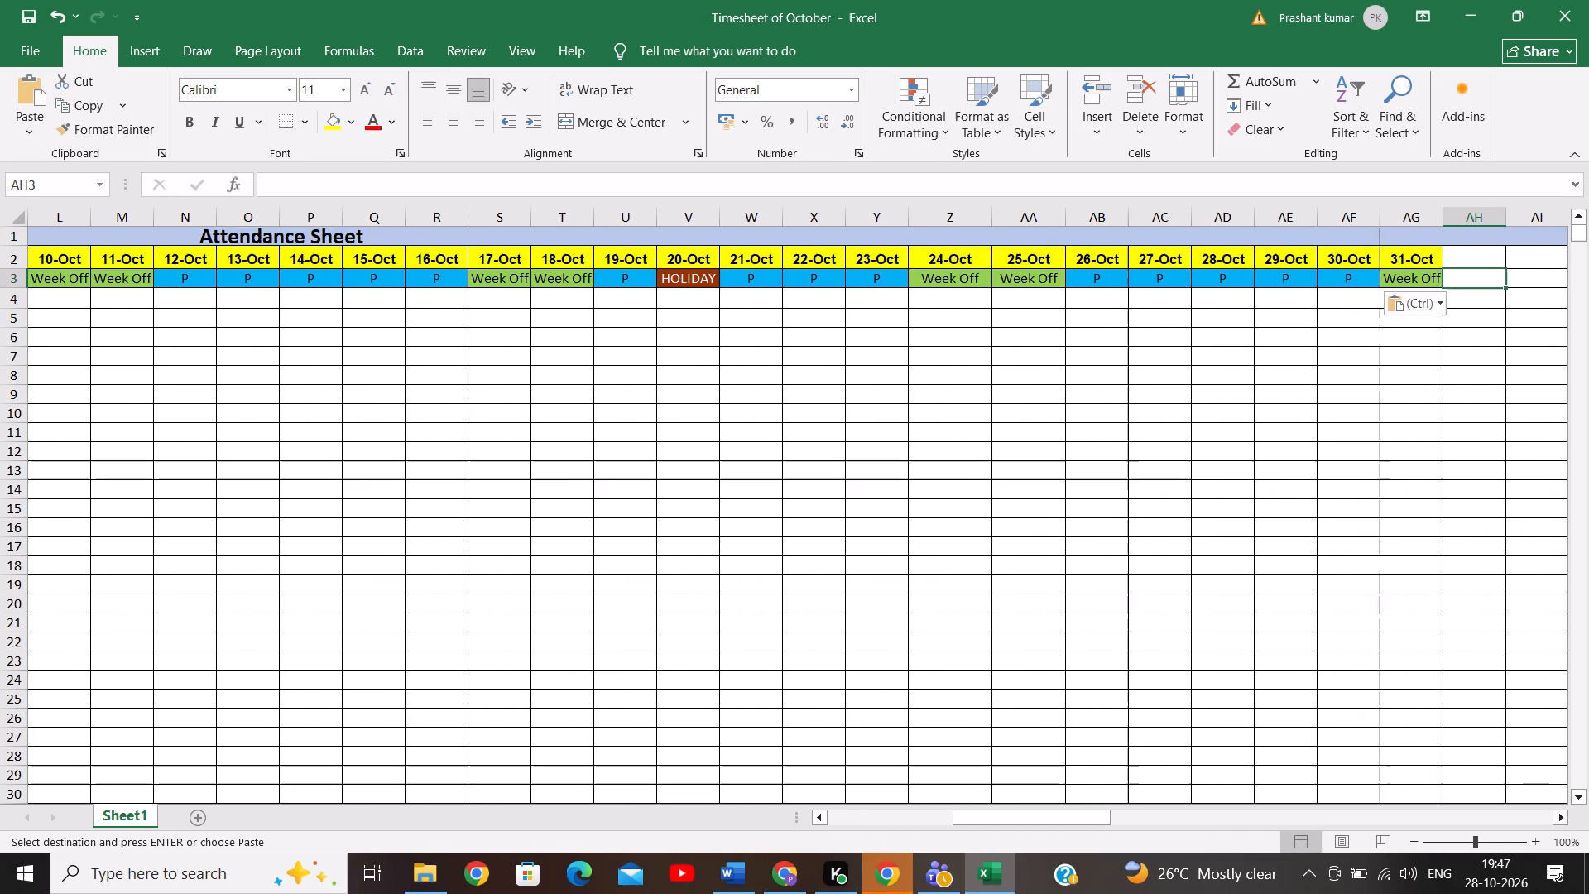
key(Left)
key(Left)
key(Left)
key(Left)
key(Left)
key(Left)
key(Left)
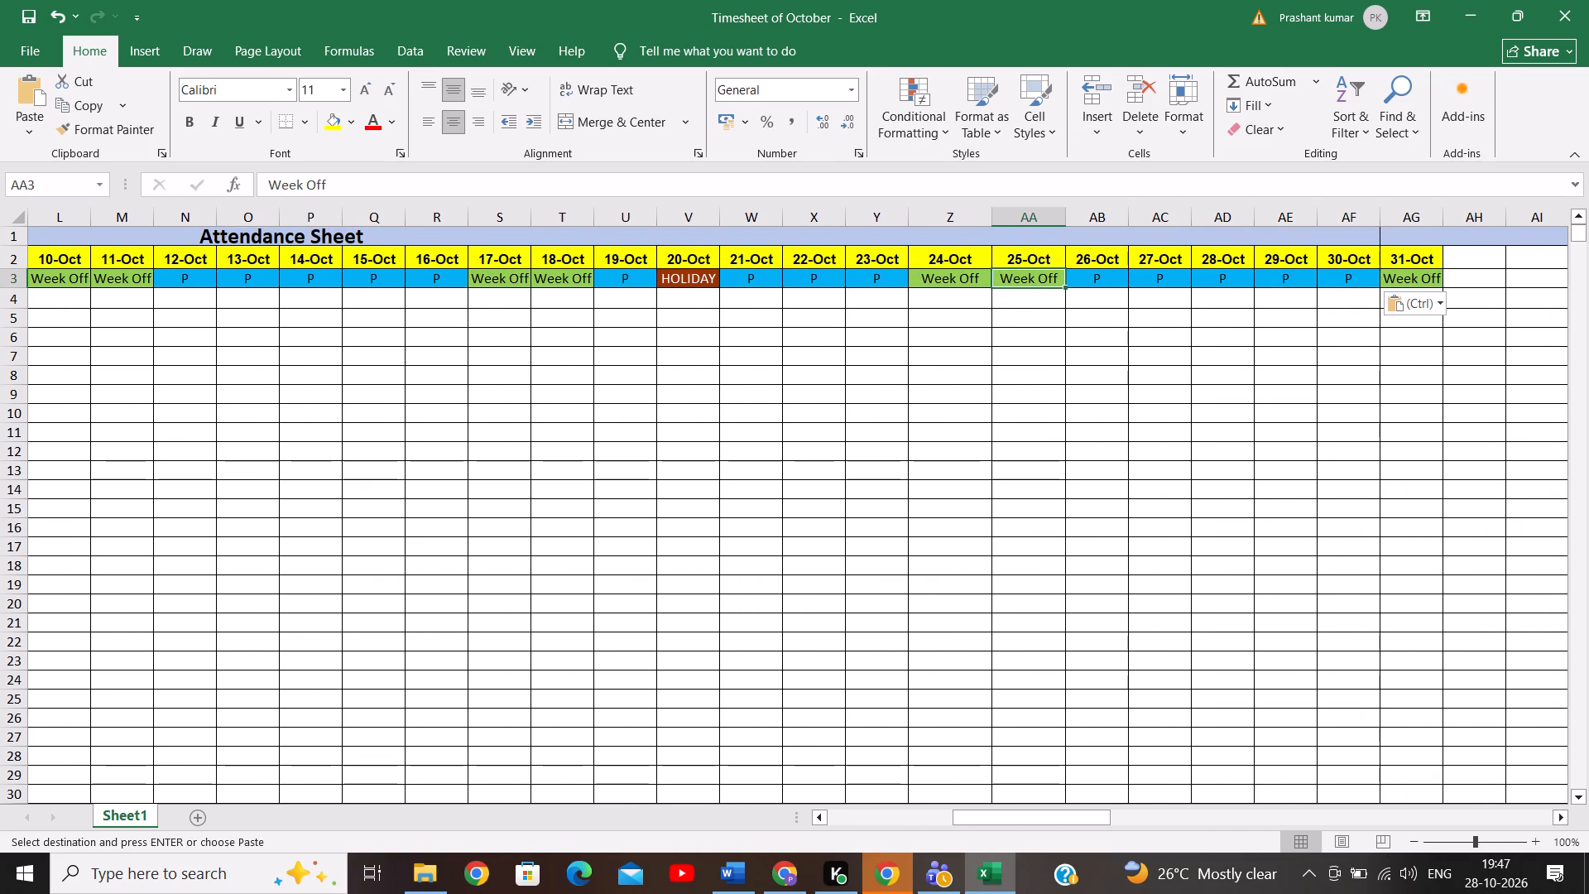
key(Right)
key(Right)
key(Right)
key(Right)
key(Right)
key(Right)
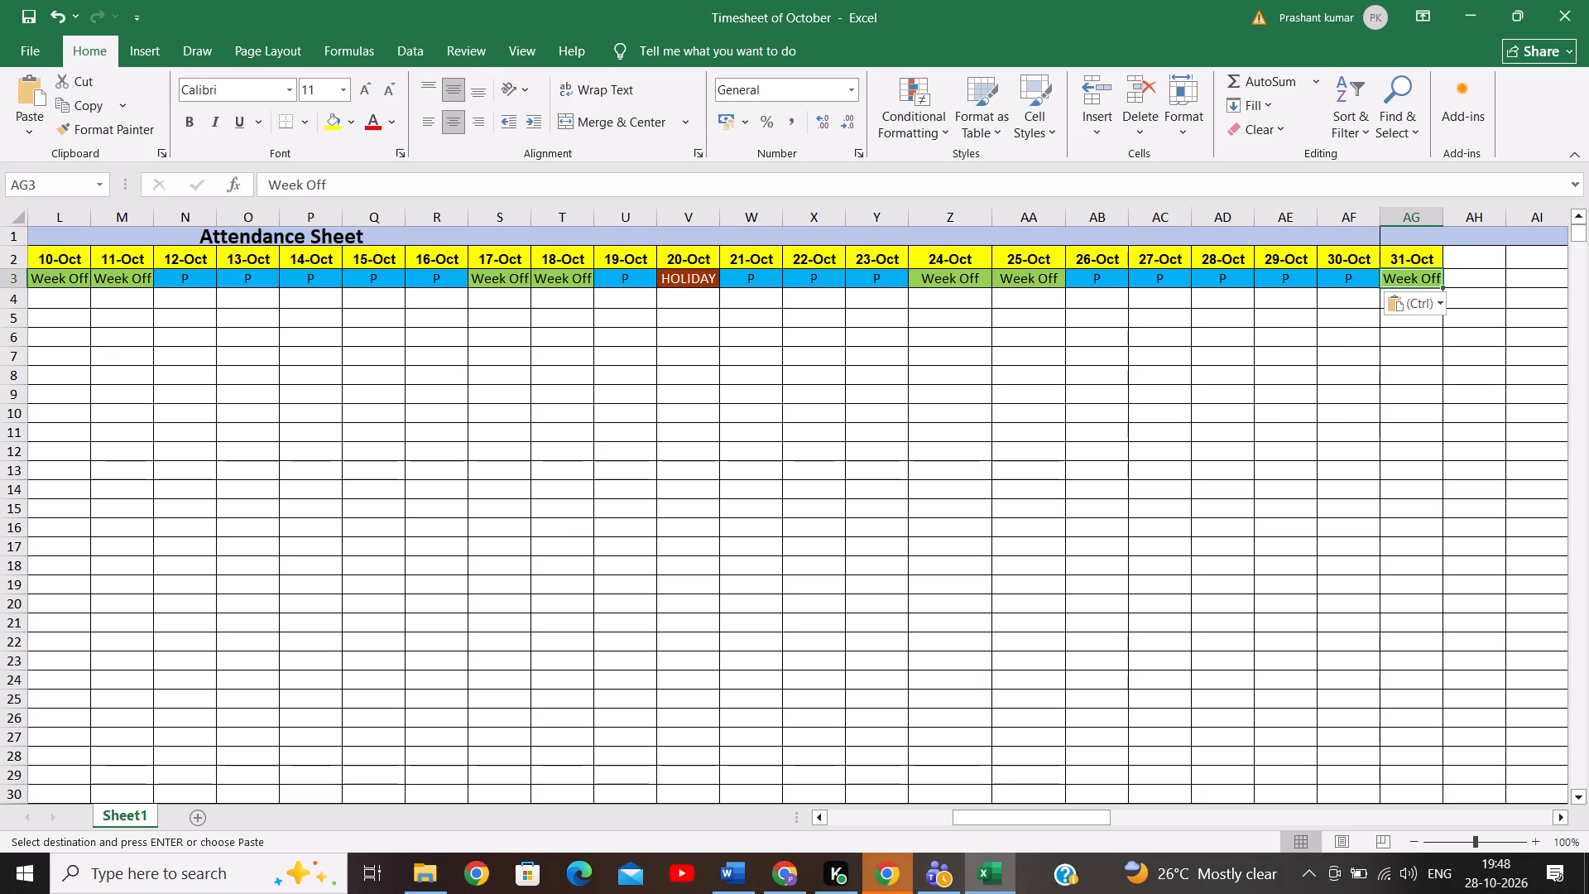
key(Left)
key(Left)
key(Left)
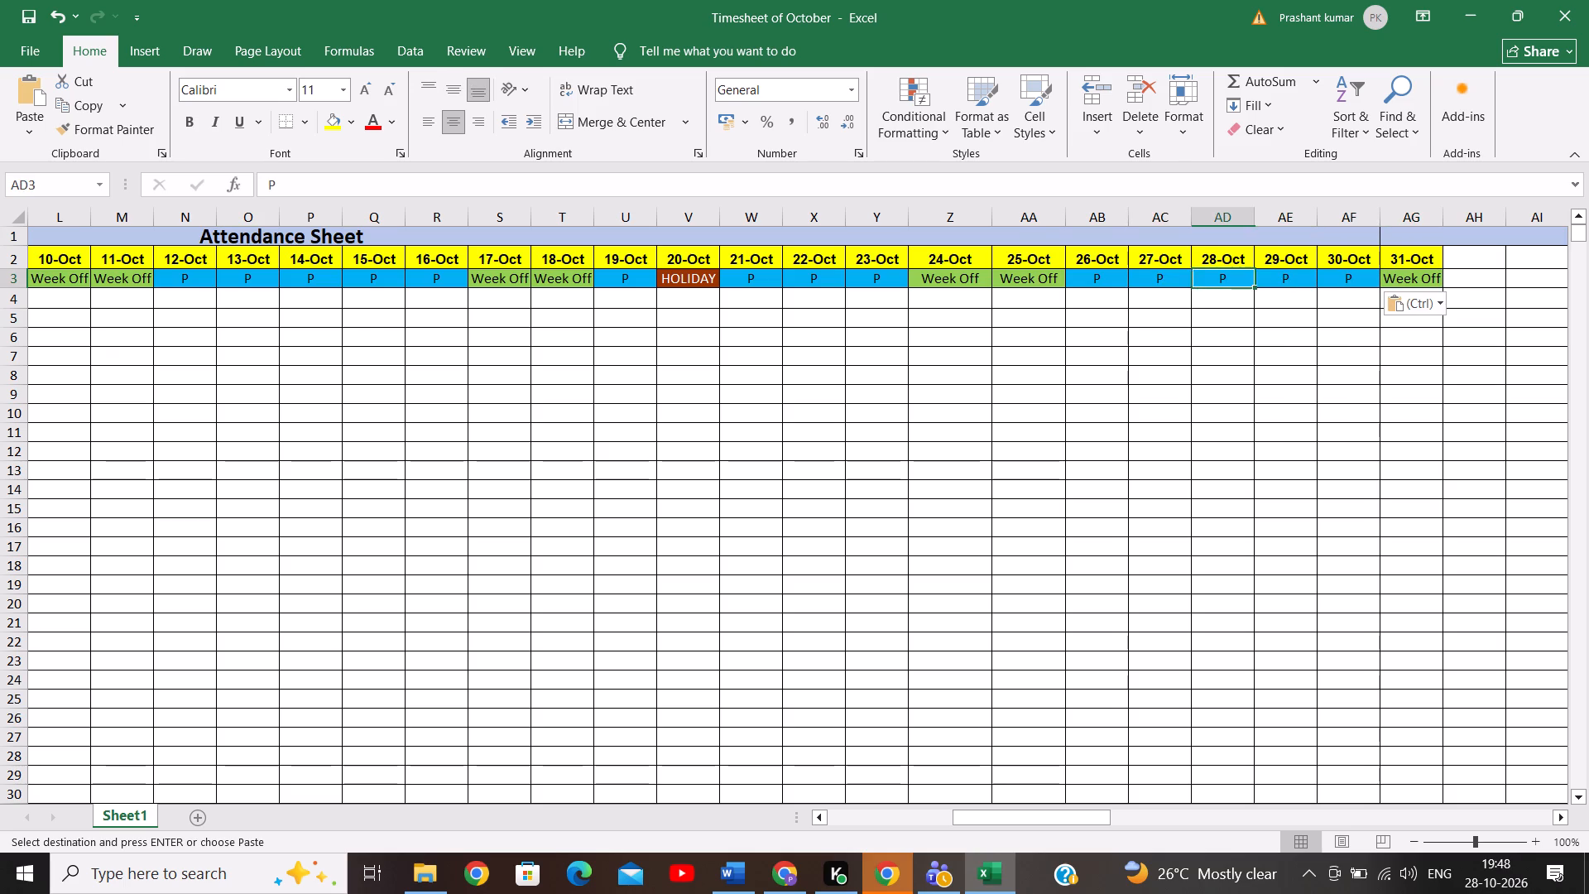
key(Left)
key(Left)
key(Left)
key(Left)
key(Left)
key(Left)
key(Left)
key(Left)
key(Left)
key(Left)
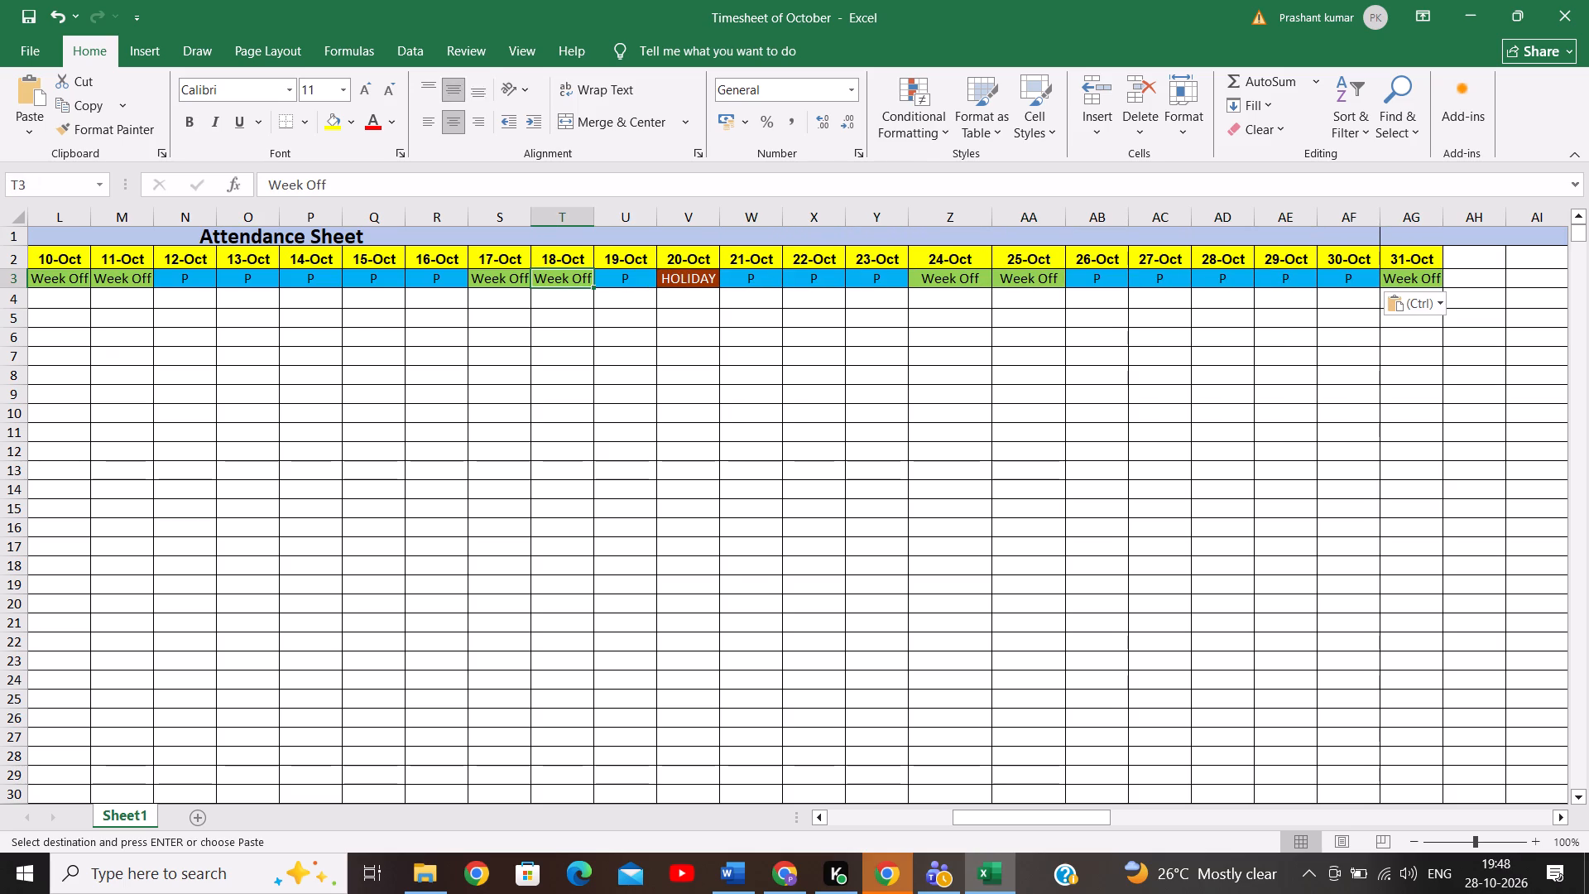
key(Left)
key(Left)
key(Left)
key(Left)
key(Left)
key(Left)
key(Left)
key(Left)
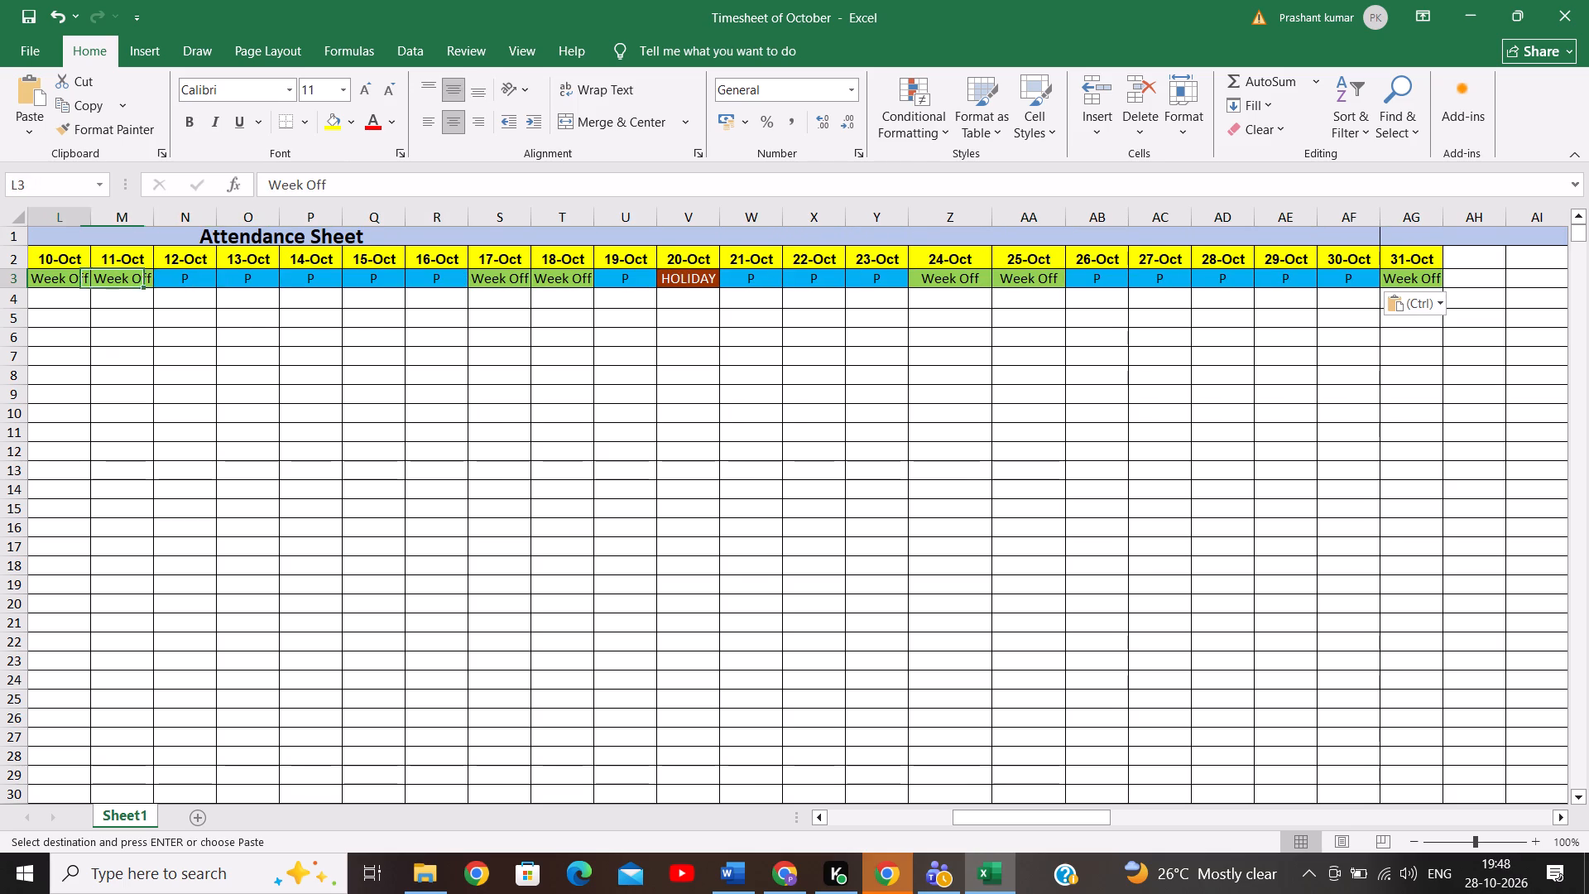
key(Left)
key(Left)
key(Left)
key(Left)
key(Left)
key(Left)
key(Left)
key(Left)
key(Left)
key(Left)
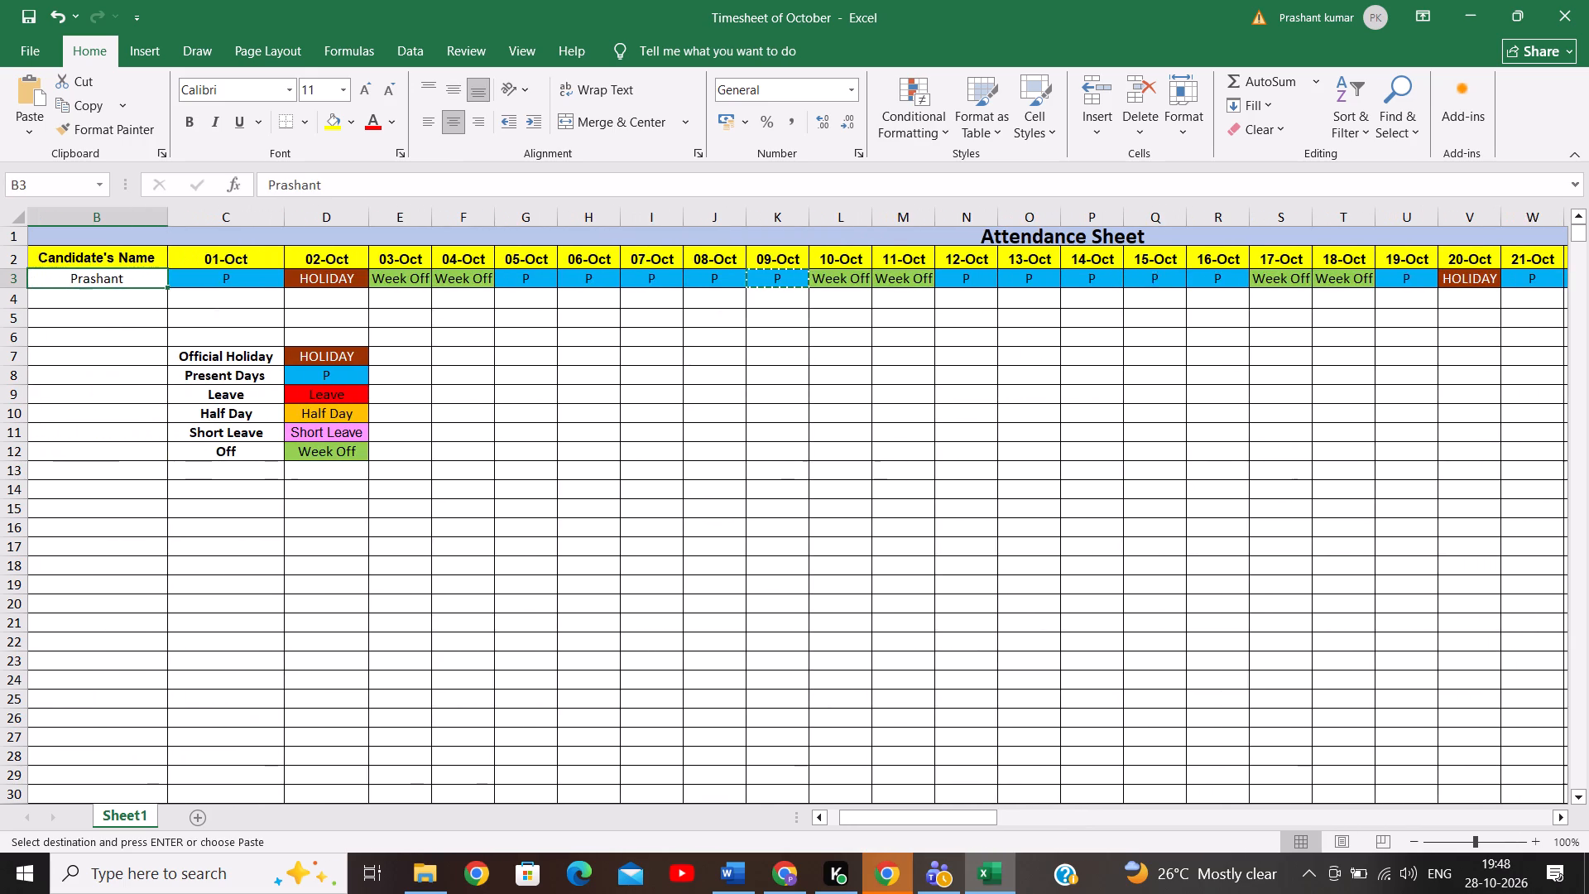
key(Left)
key(Left)
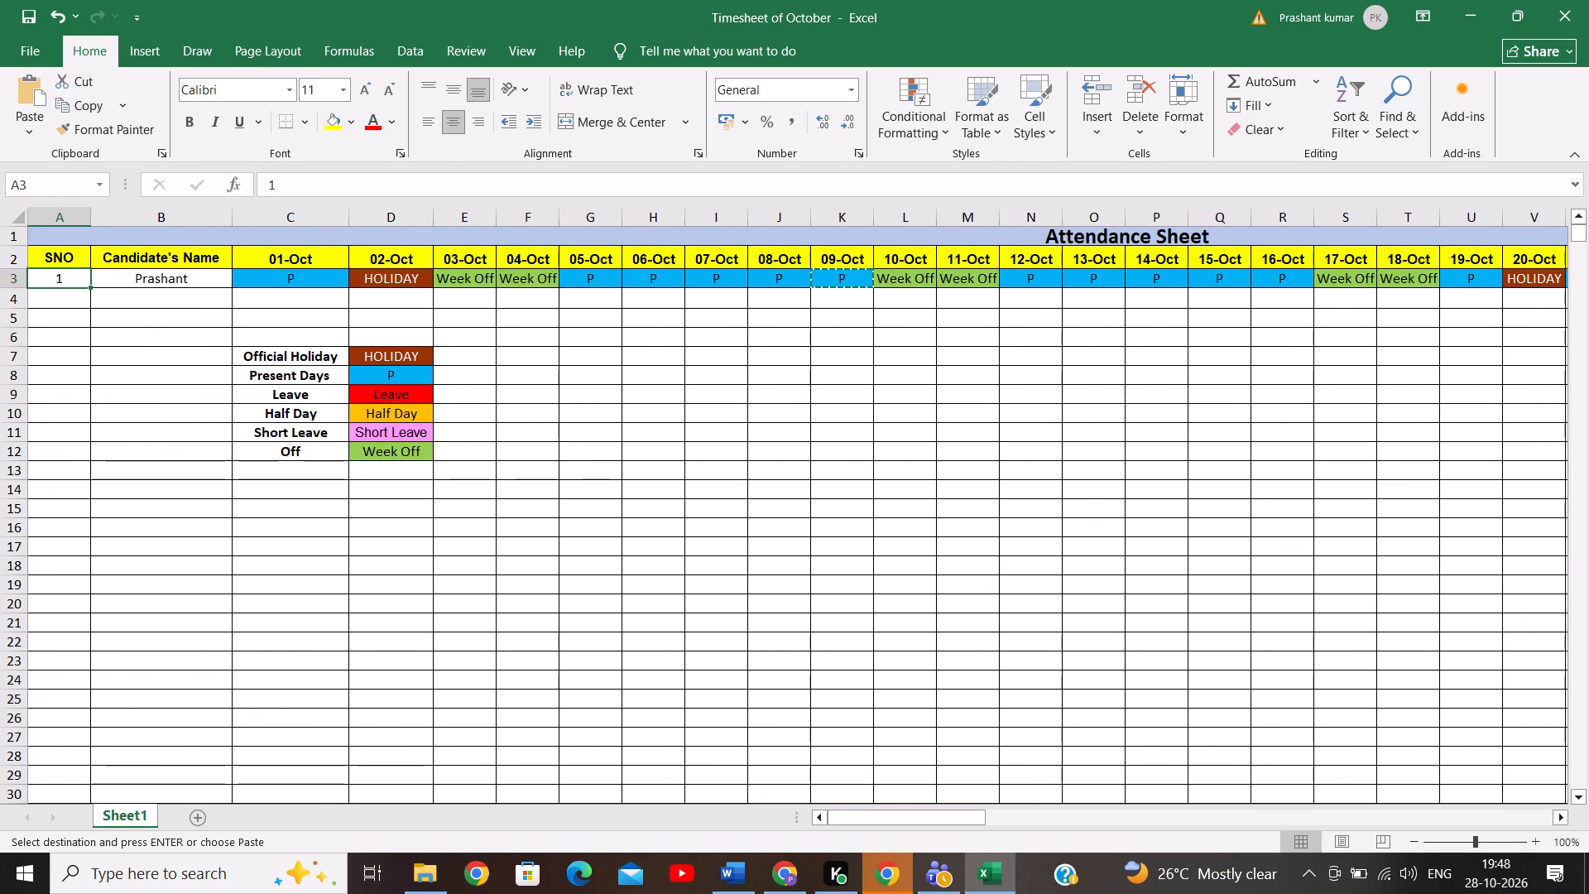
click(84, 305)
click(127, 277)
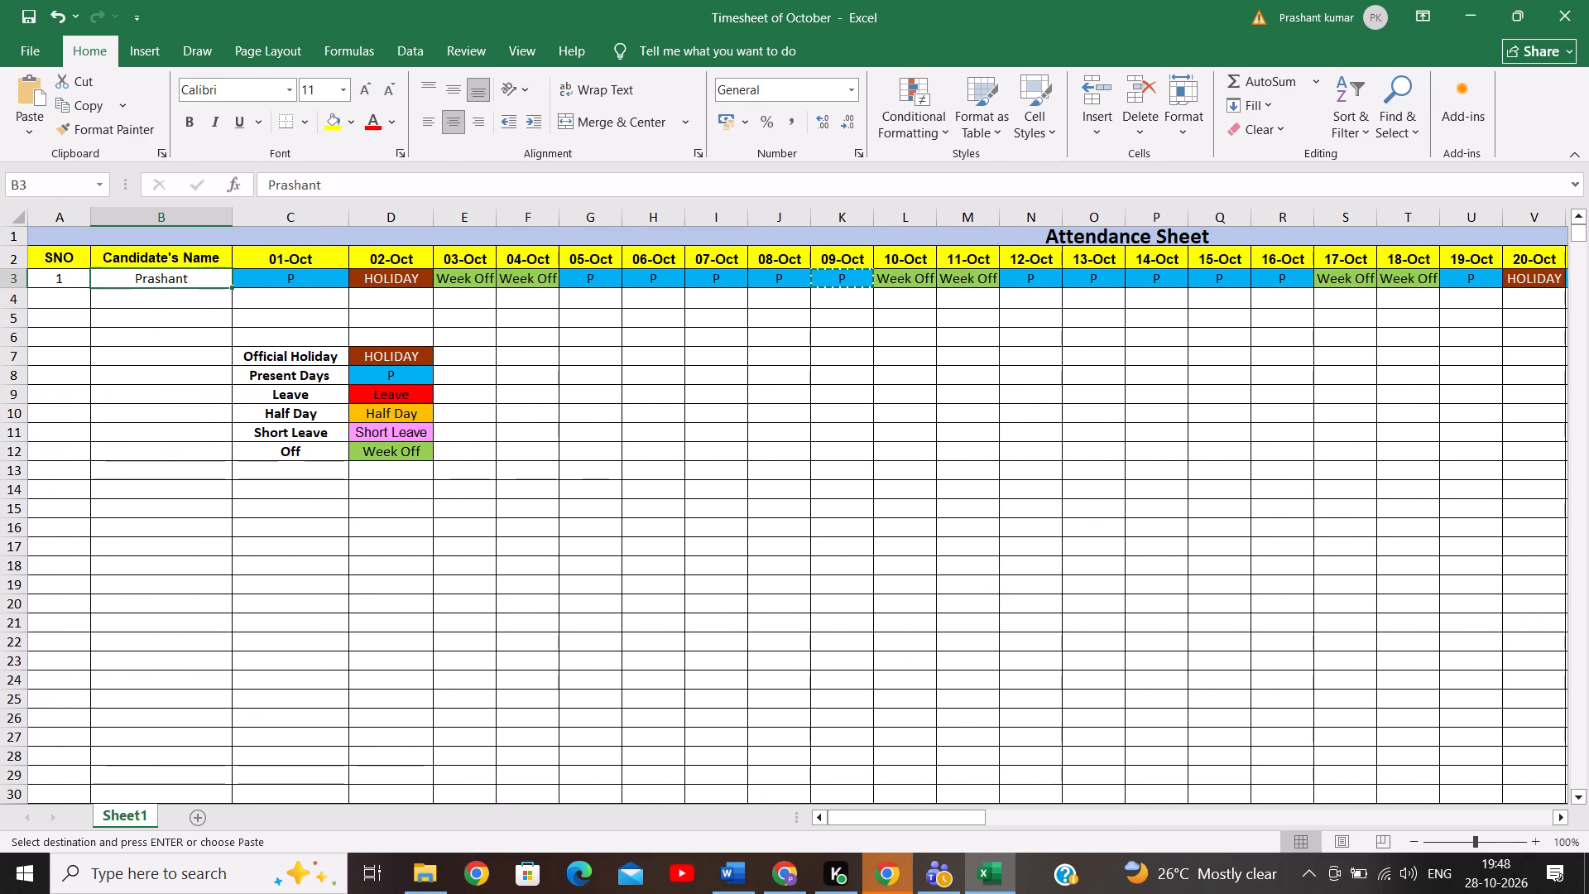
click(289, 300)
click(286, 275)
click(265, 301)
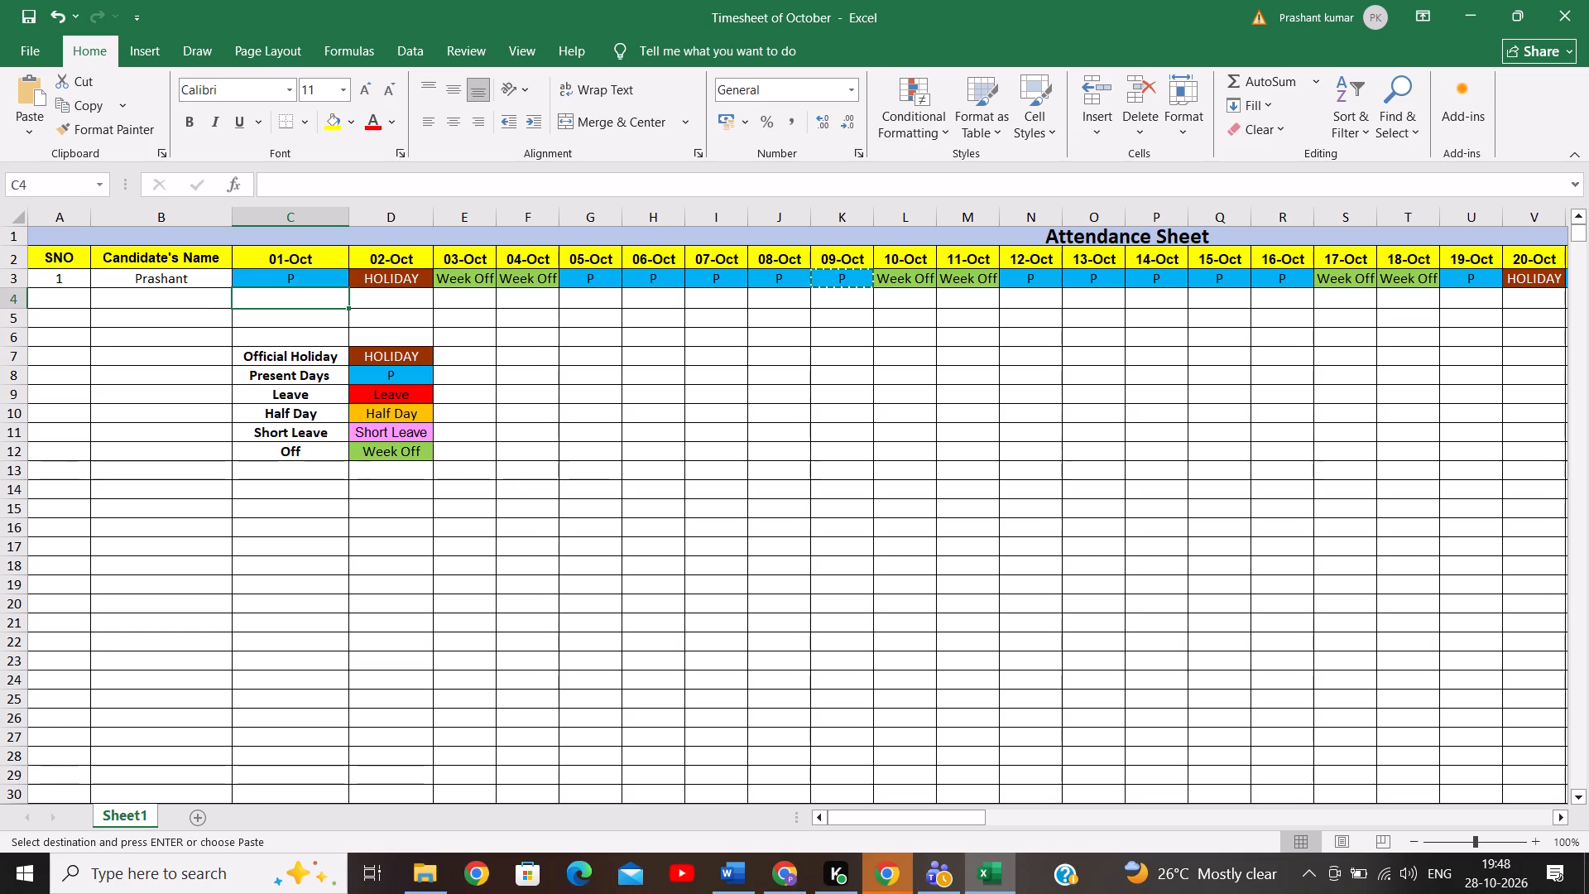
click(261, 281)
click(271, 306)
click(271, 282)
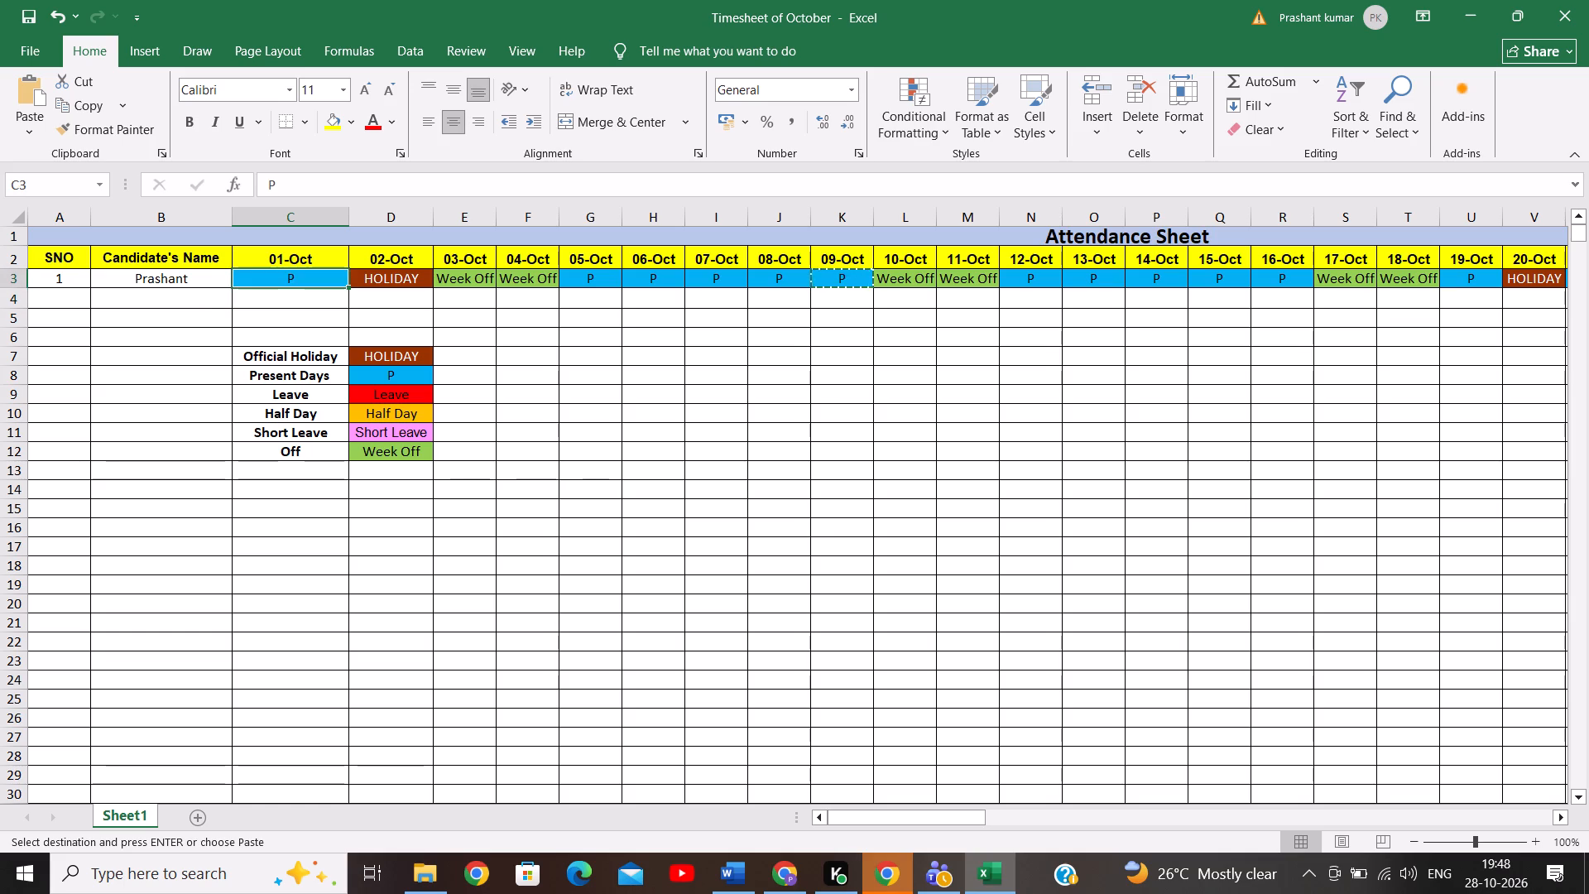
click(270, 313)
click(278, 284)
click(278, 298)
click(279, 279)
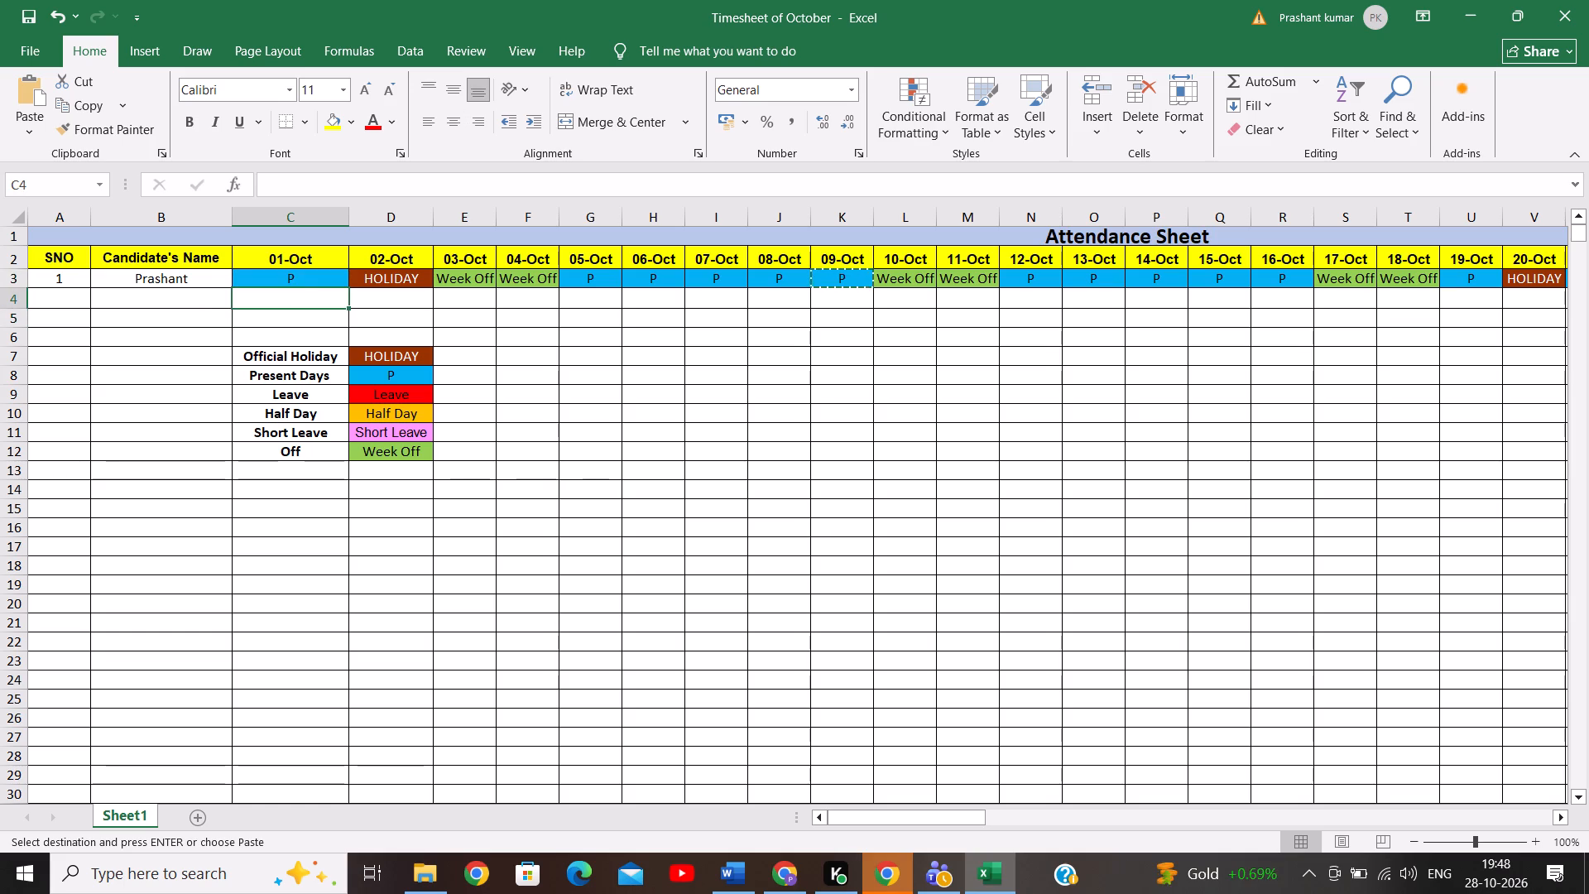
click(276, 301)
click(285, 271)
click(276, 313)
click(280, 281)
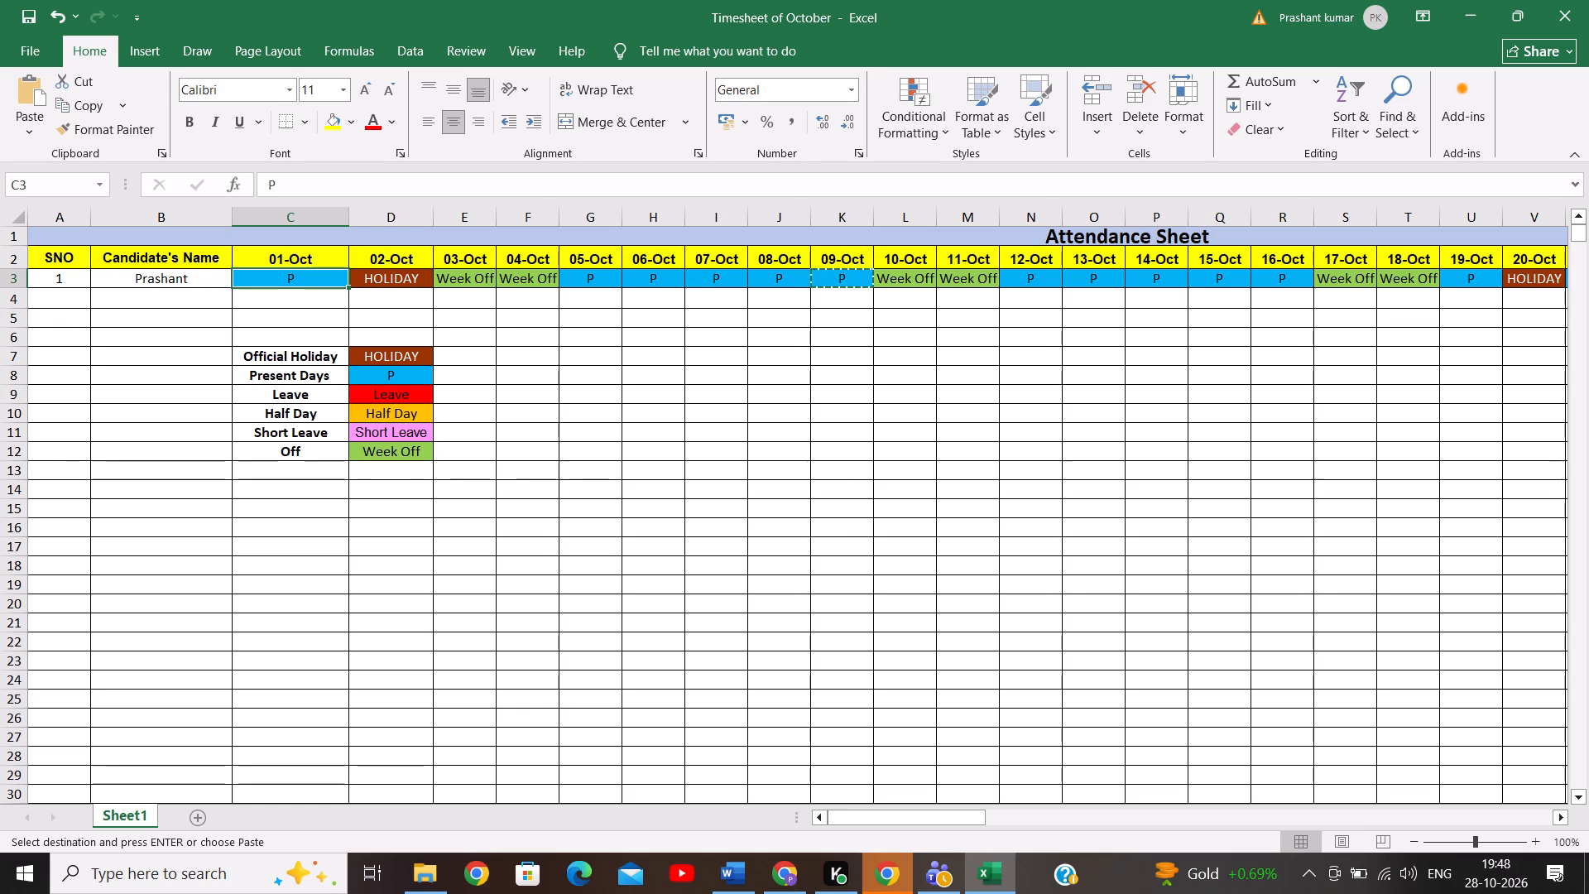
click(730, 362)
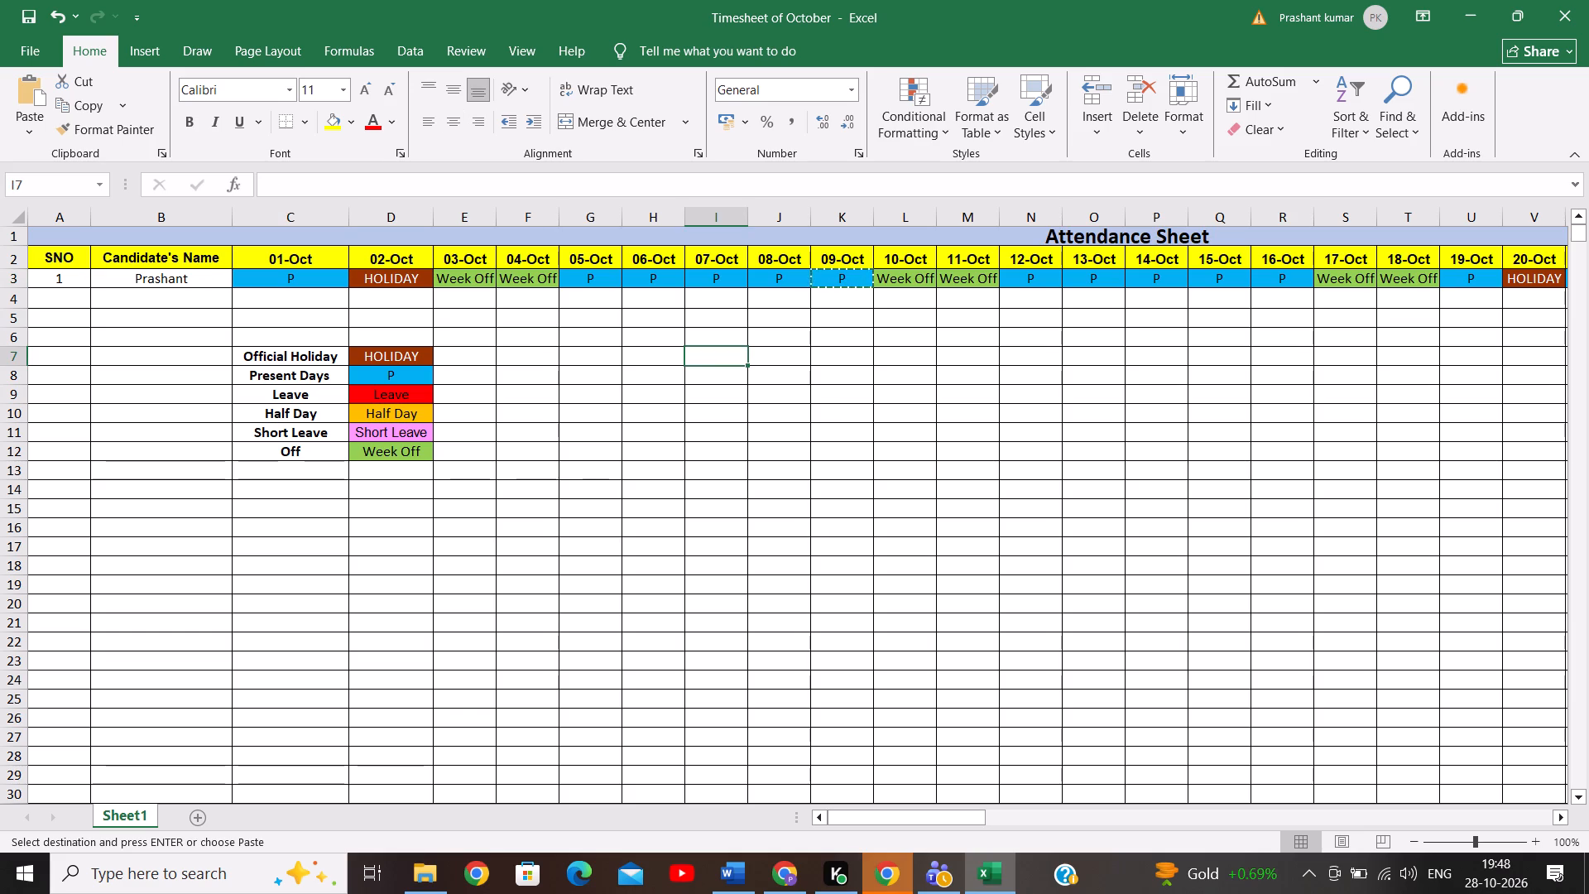
Copy the Leave mark from the legend and select the 08-Oct cell of row 3 as the destination.
click(387, 430)
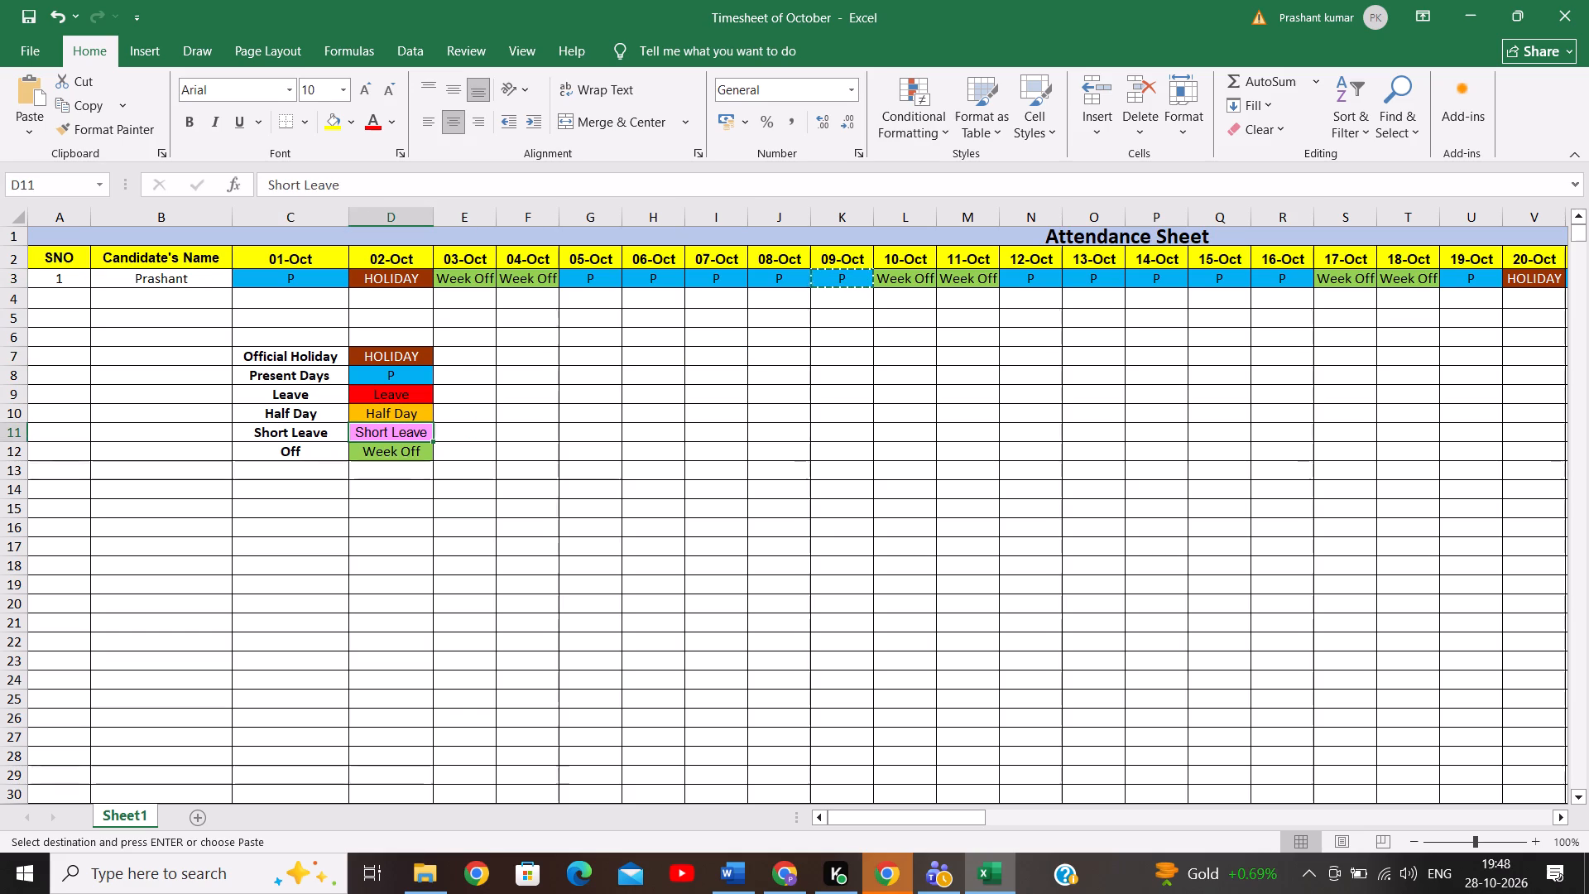
click(391, 396)
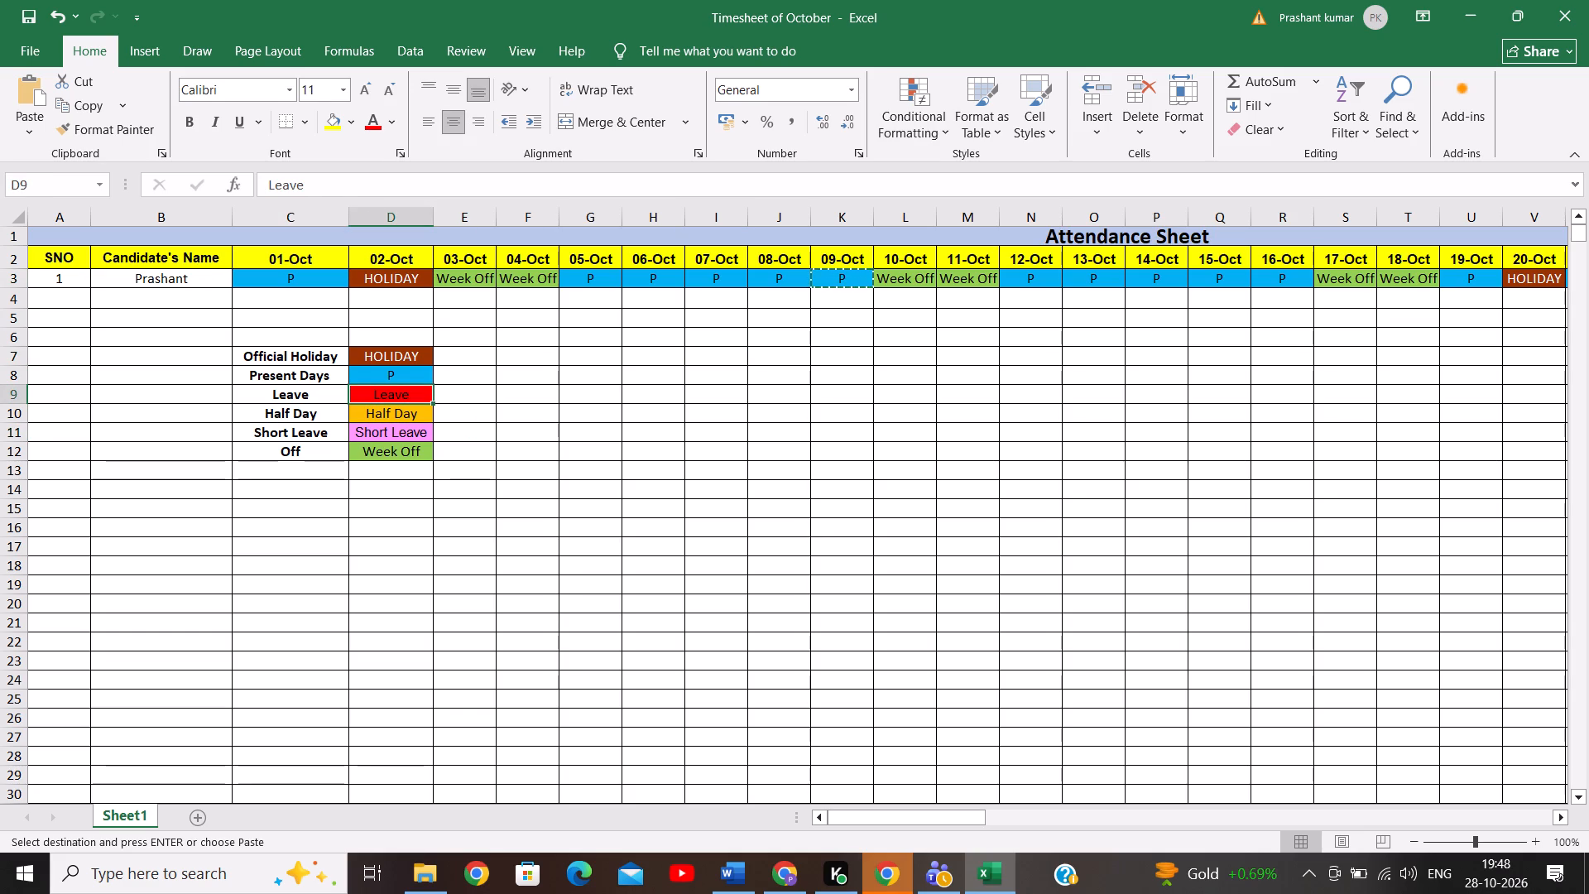
key(ctrl+c)
key(ctrl+c)
key(ctrl+c)
key(ctrl+c)
key(ctrl+c)
key(ctrl+c)
key(ctrl+c)
click(785, 283)
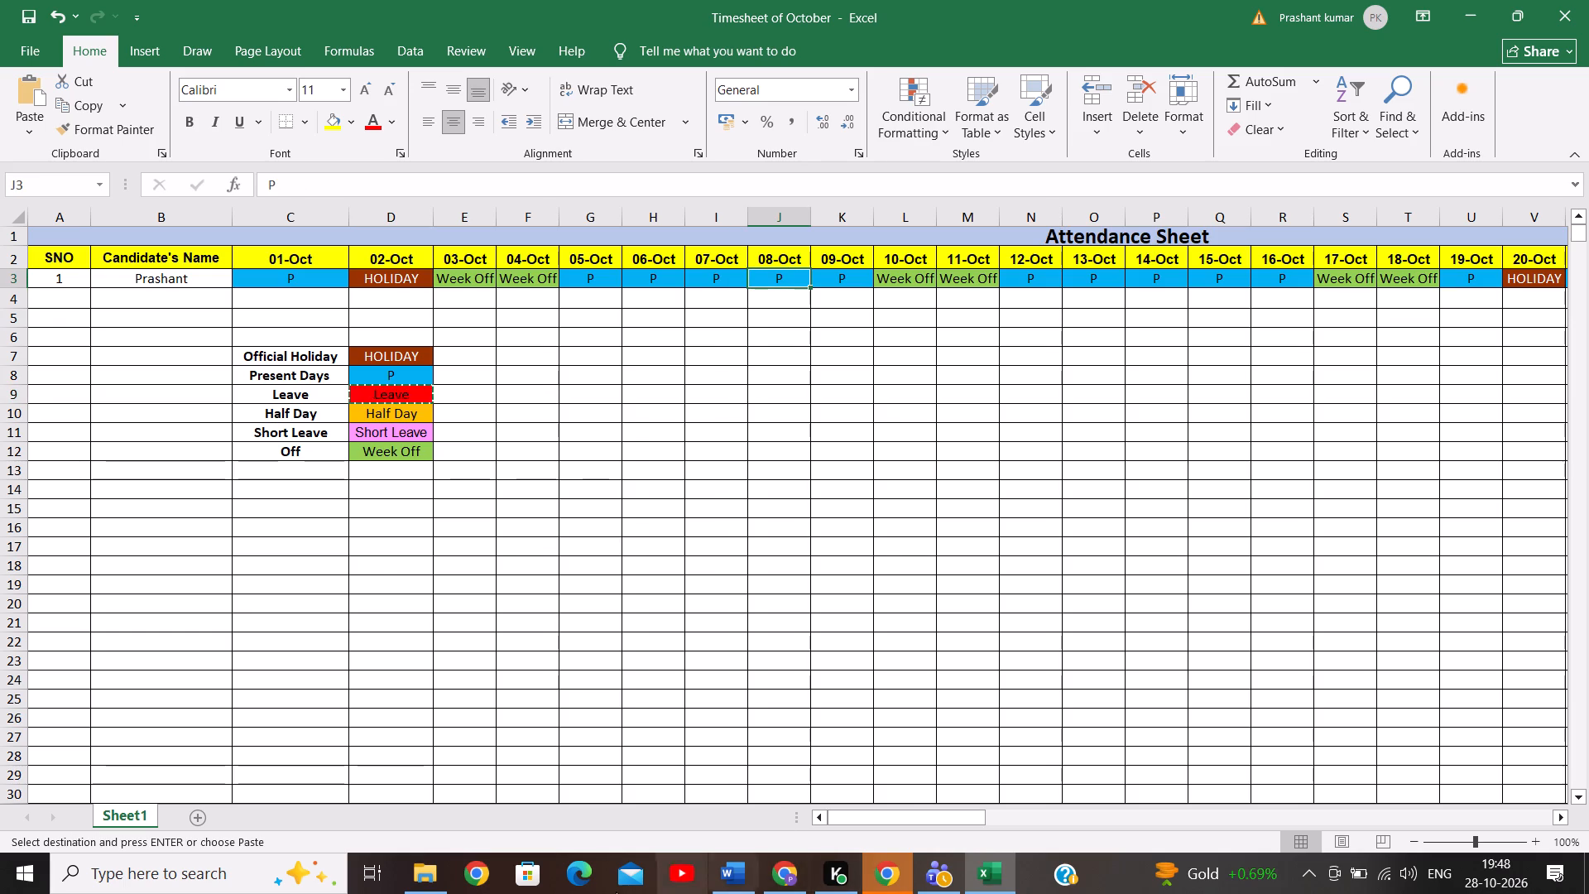
Switch to File Explorer and open the Time_Sheet_aproved image from the Downloads folder to check the approved timesheet dates.
click(410, 872)
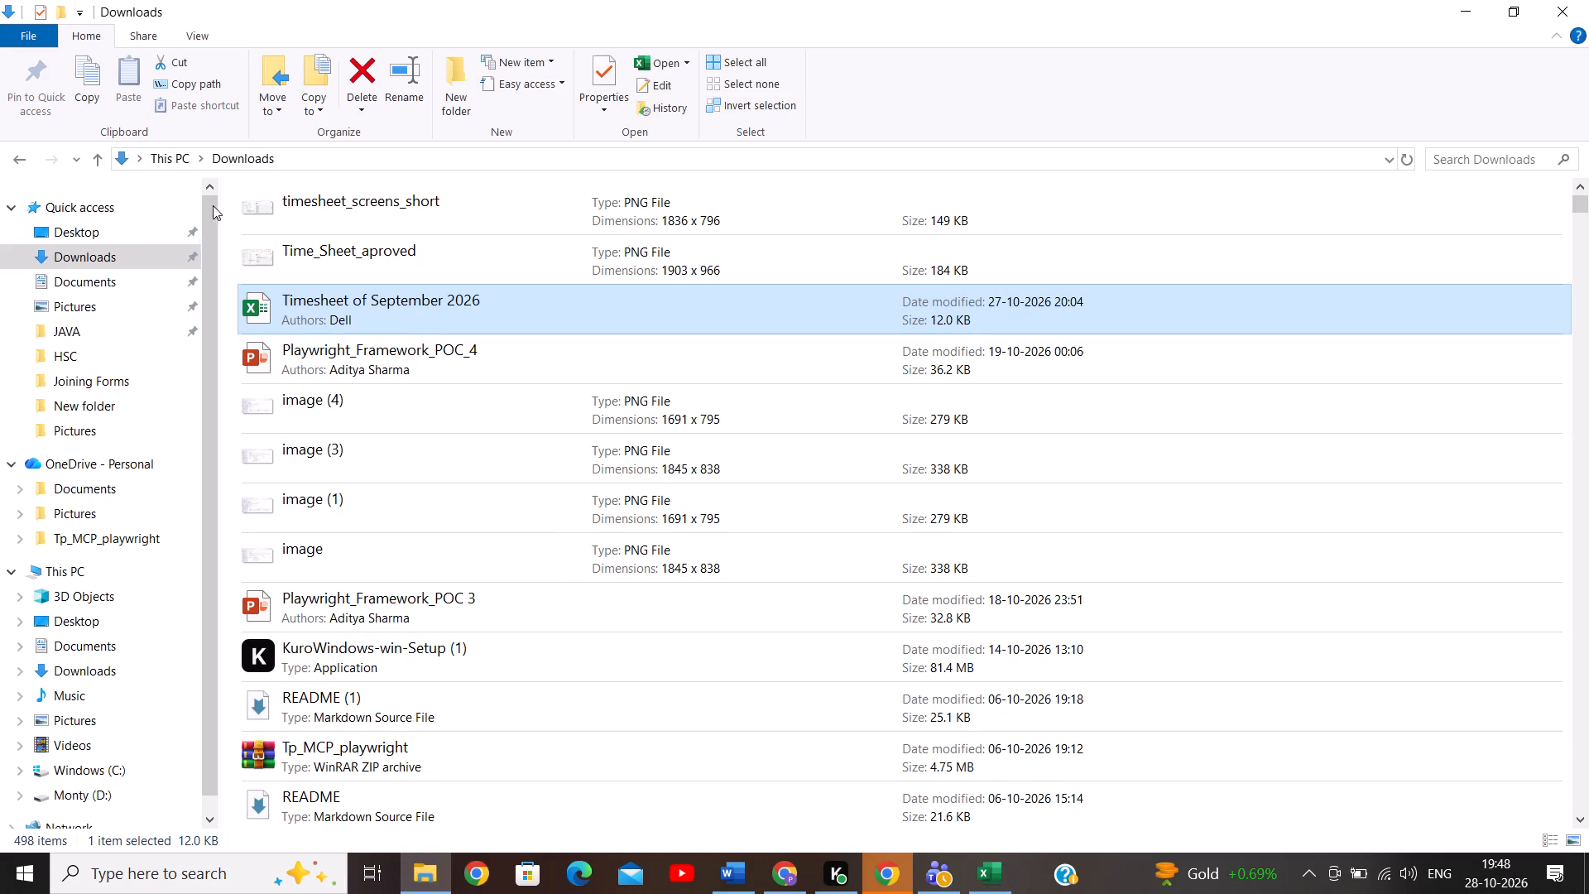
scroll(391, 387, up, 1)
click(85, 262)
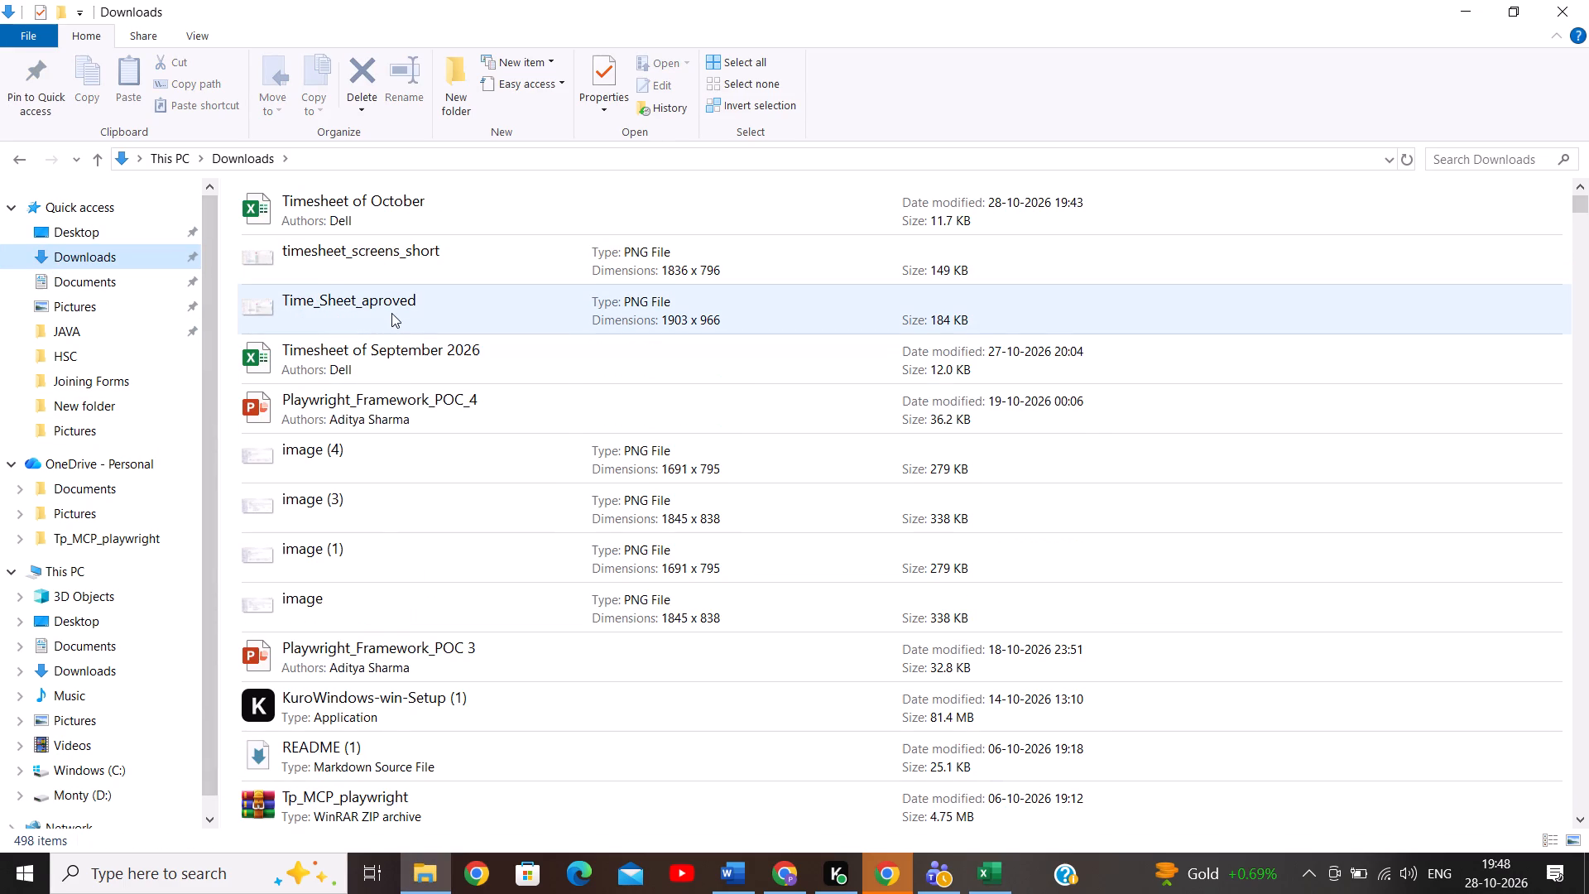
double_click(415, 324)
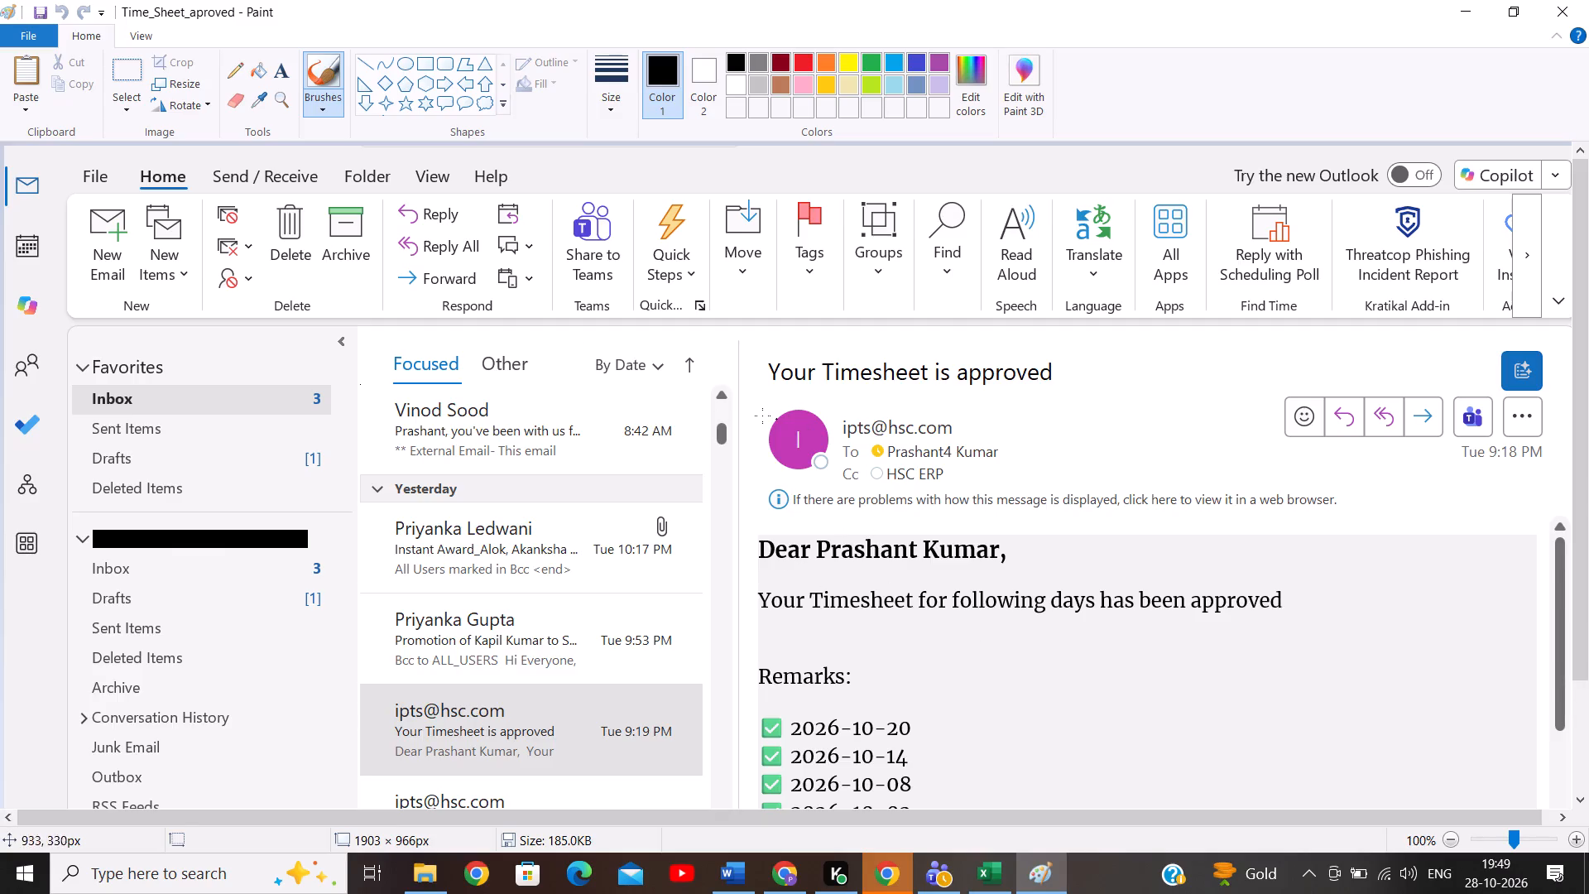
click(1087, 11)
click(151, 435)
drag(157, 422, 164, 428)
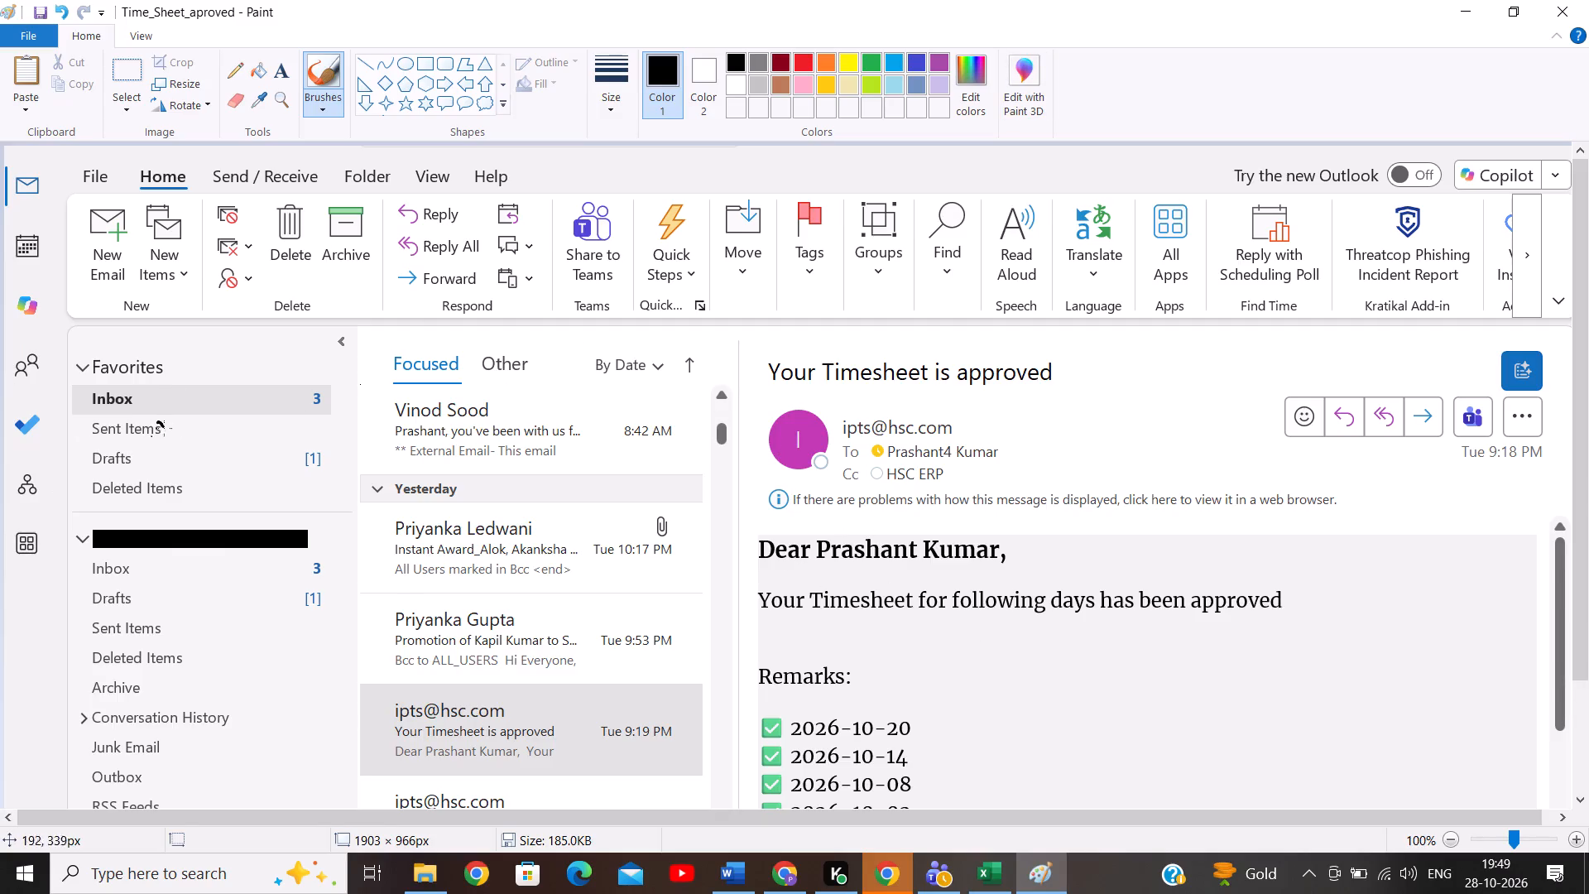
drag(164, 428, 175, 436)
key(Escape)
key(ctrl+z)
Examine the full list of approved dates under Remarks in the timesheet approval email image.
scroll(841, 473, down, 9)
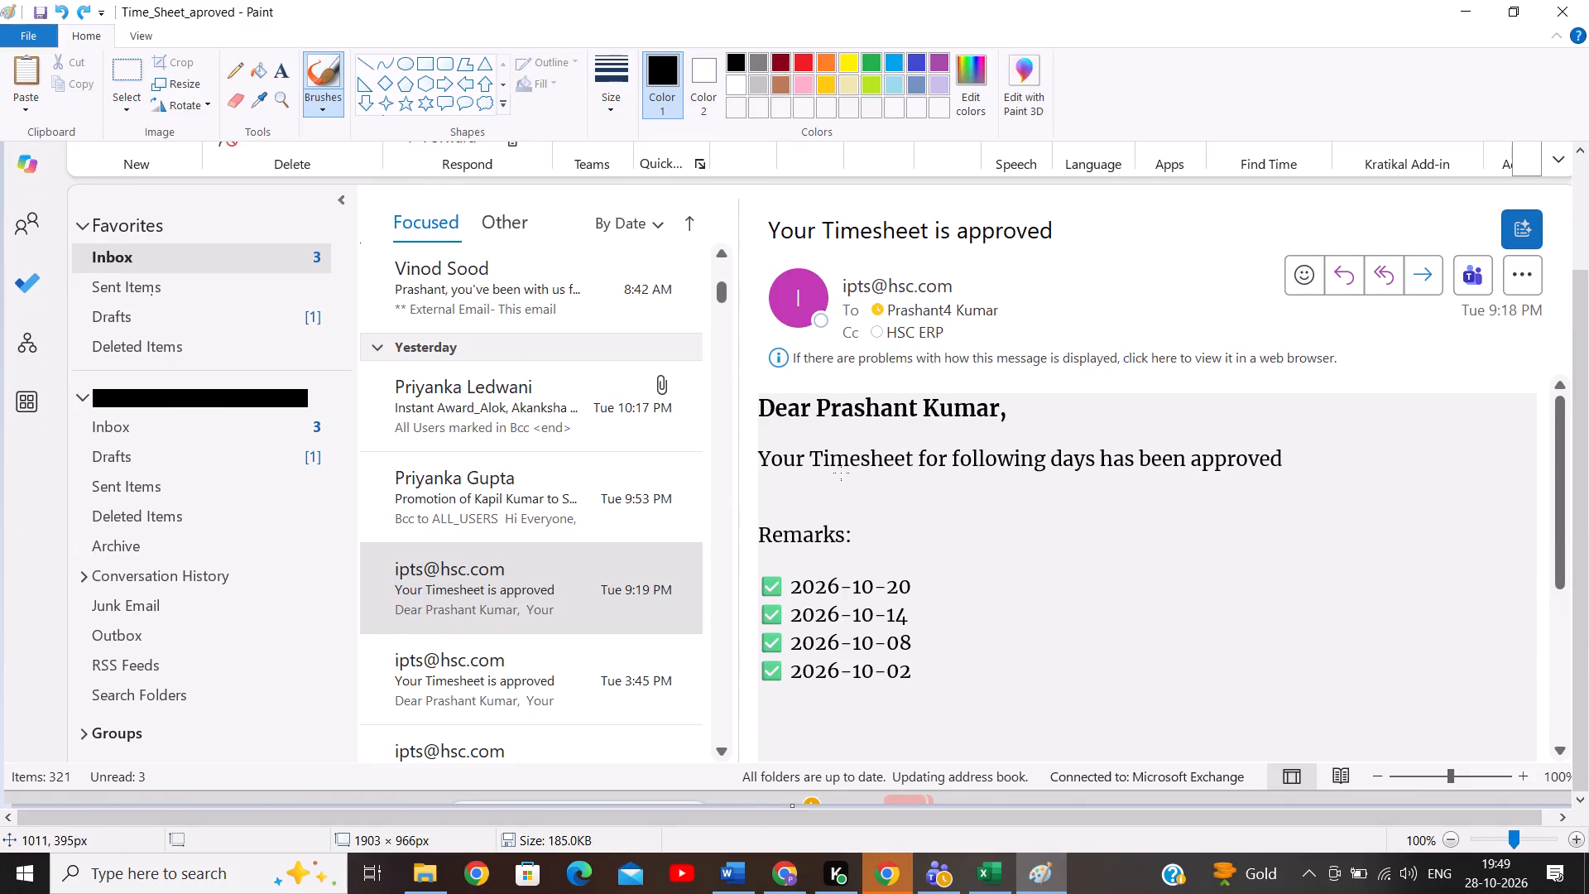
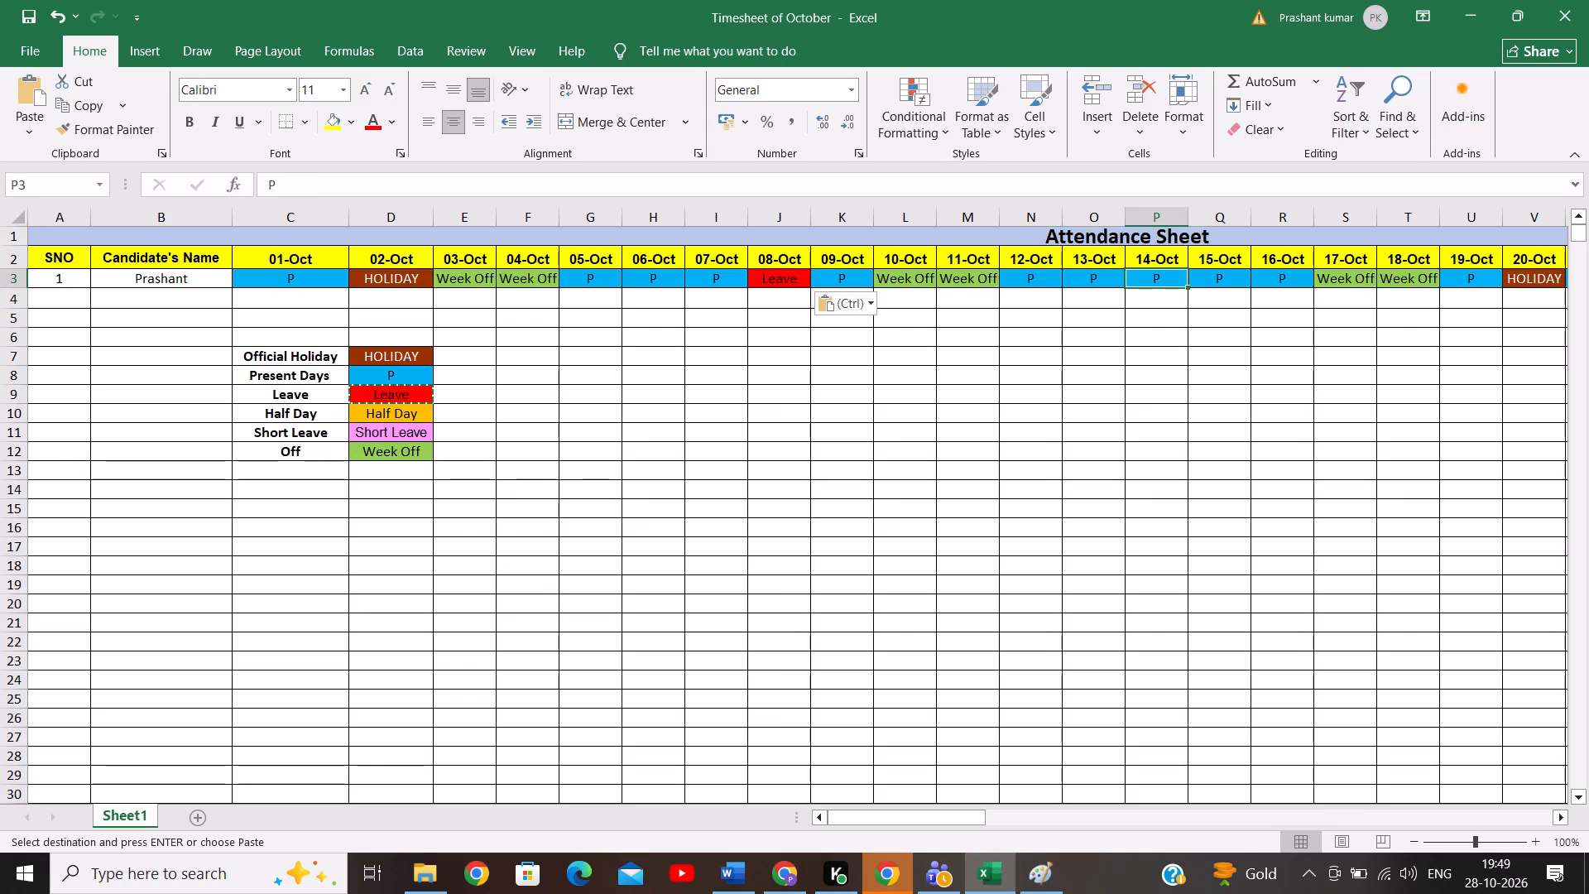
Paste the copied Leave mark into the 14-Oct cell of row 3.
key(ctrl+v)
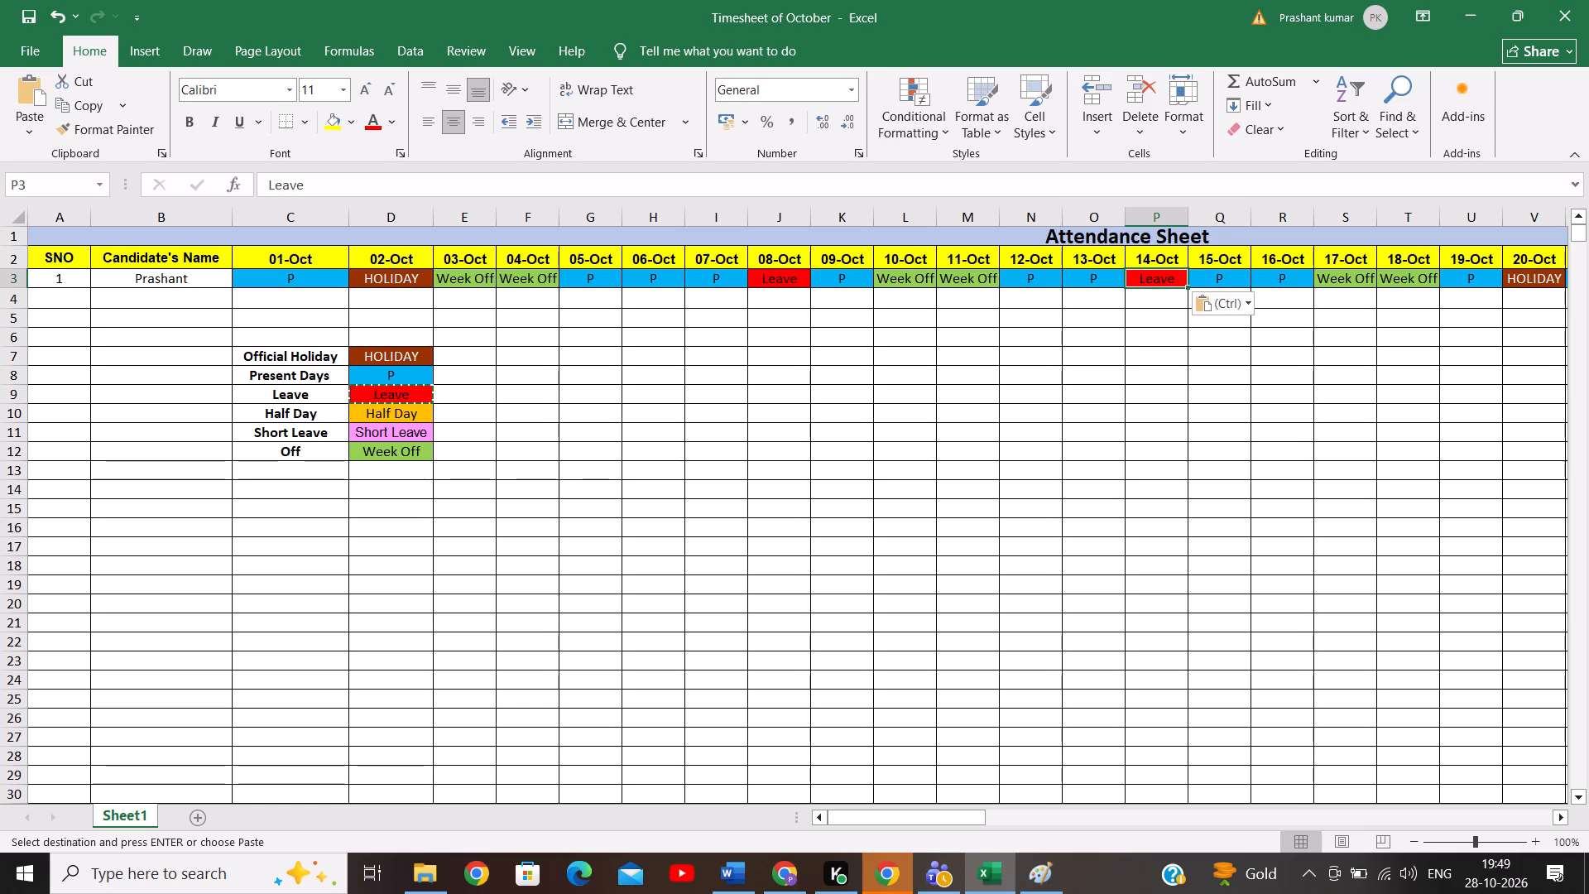
click(1102, 355)
Save the October timesheet workbook with the updated attendance marks.
key(ctrl+s)
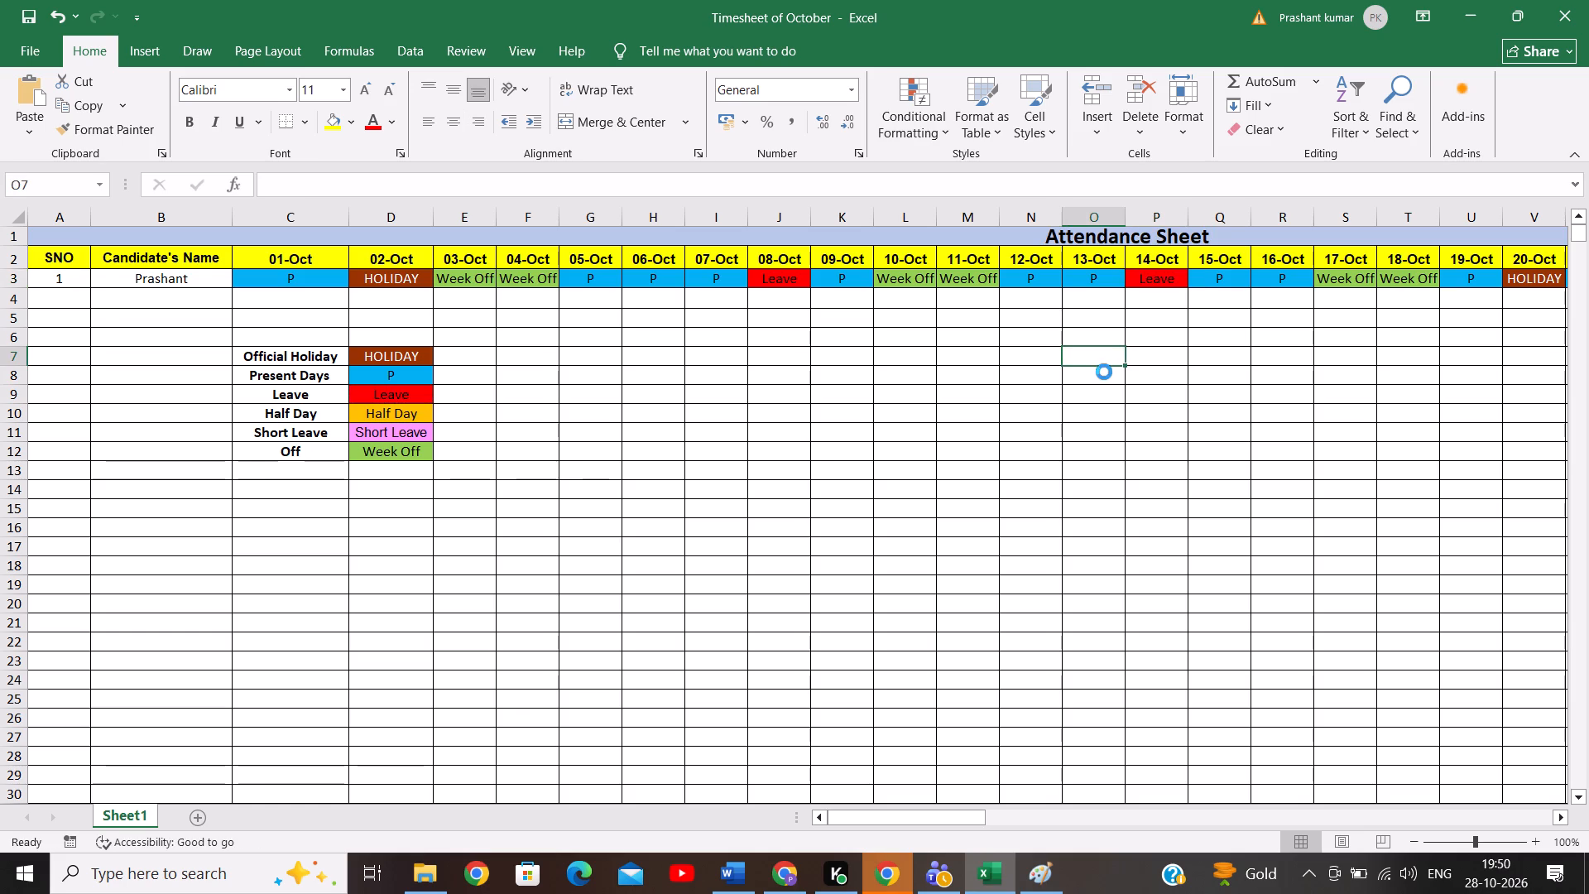
key(ctrl+s)
key(ctrl+s)
key(ctrl+s)
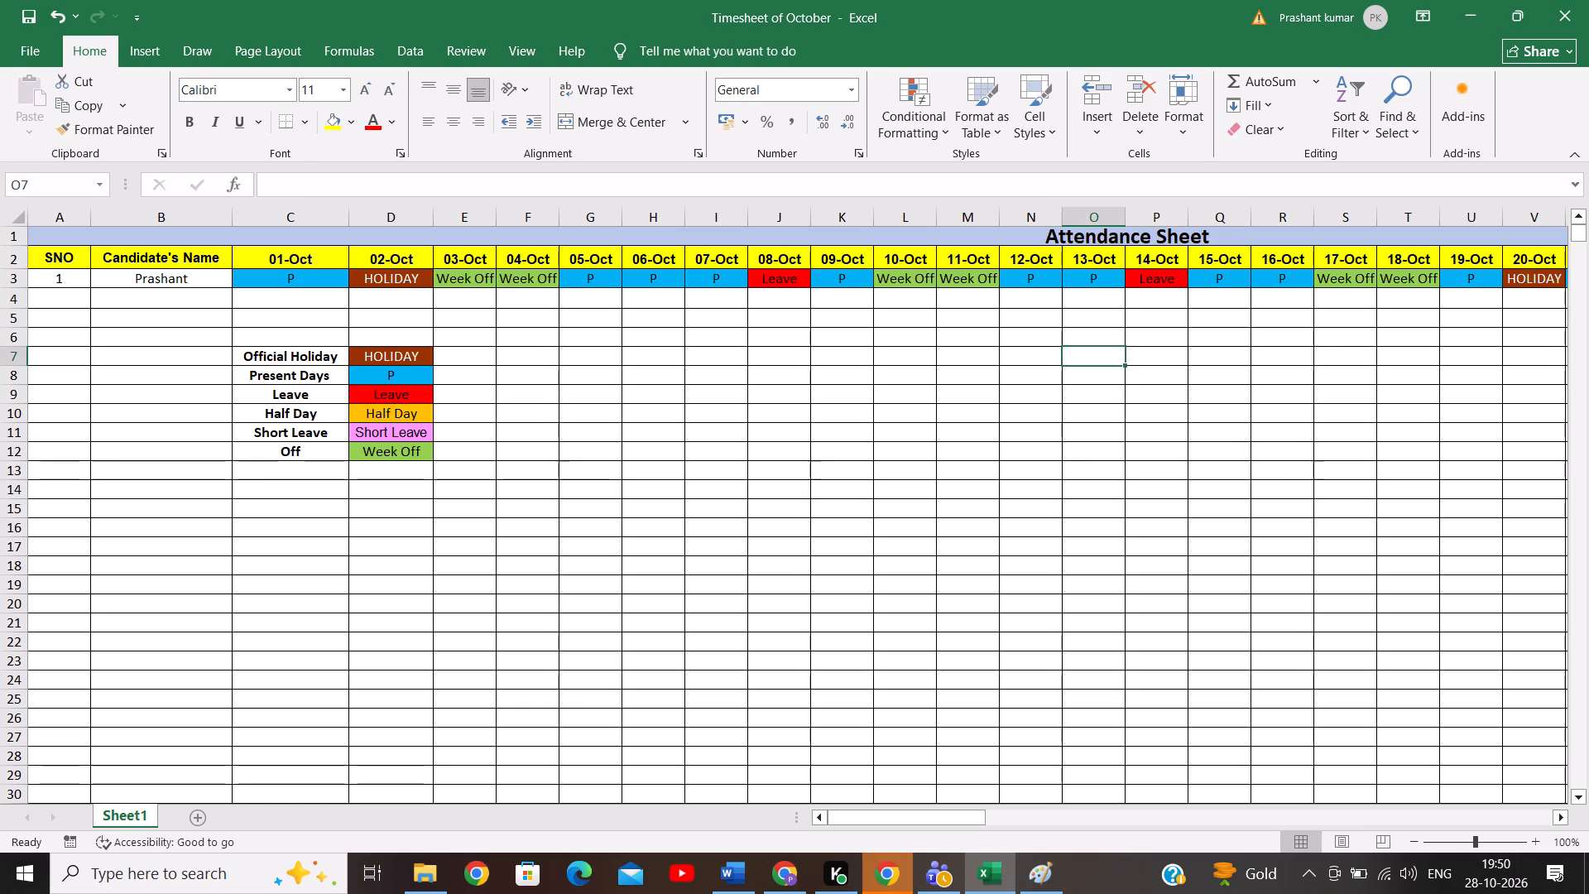
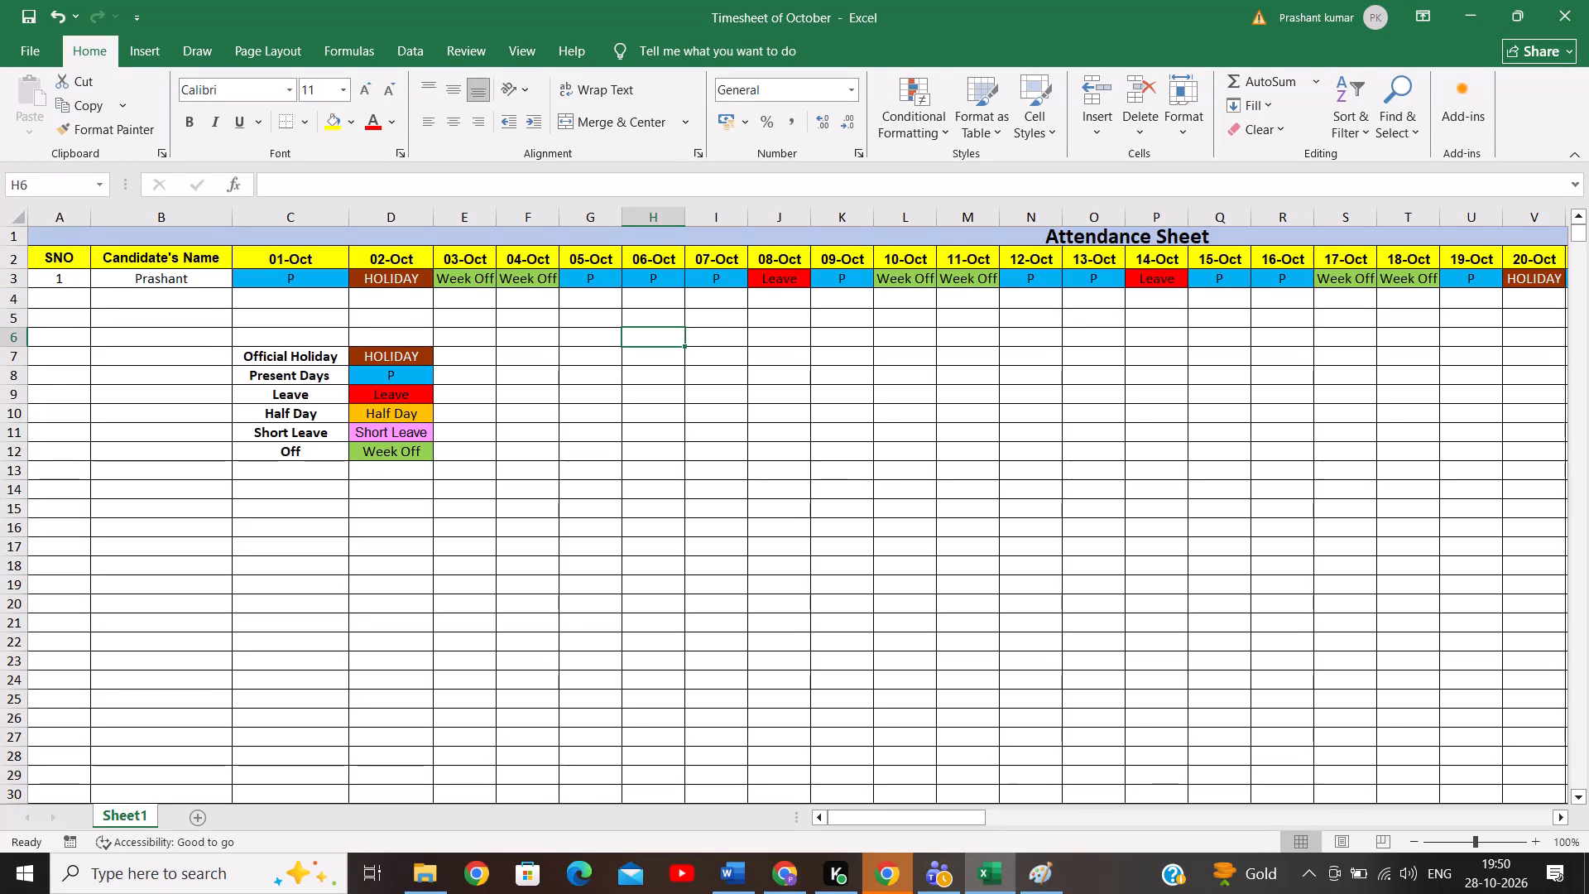
Check the completed attendance marks of row 3 across the dates from 11-Oct through 31-Oct.
click(999, 306)
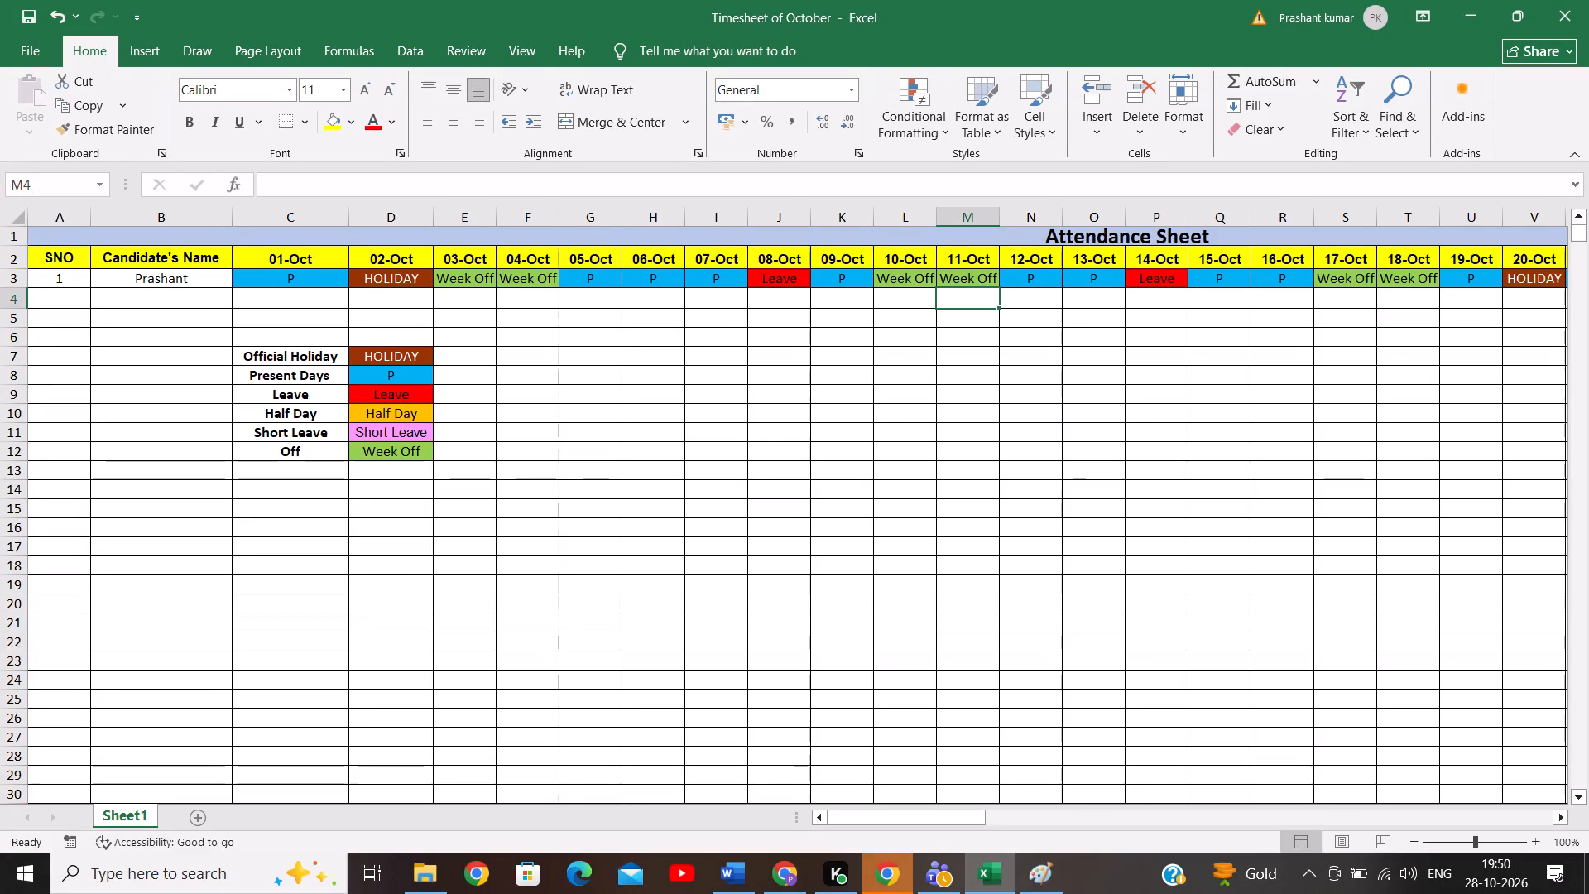
key(Right)
key(Right)
key(Right)
key(Right)
key(Right)
key(Right)
key(Right)
key(Right)
key(Right)
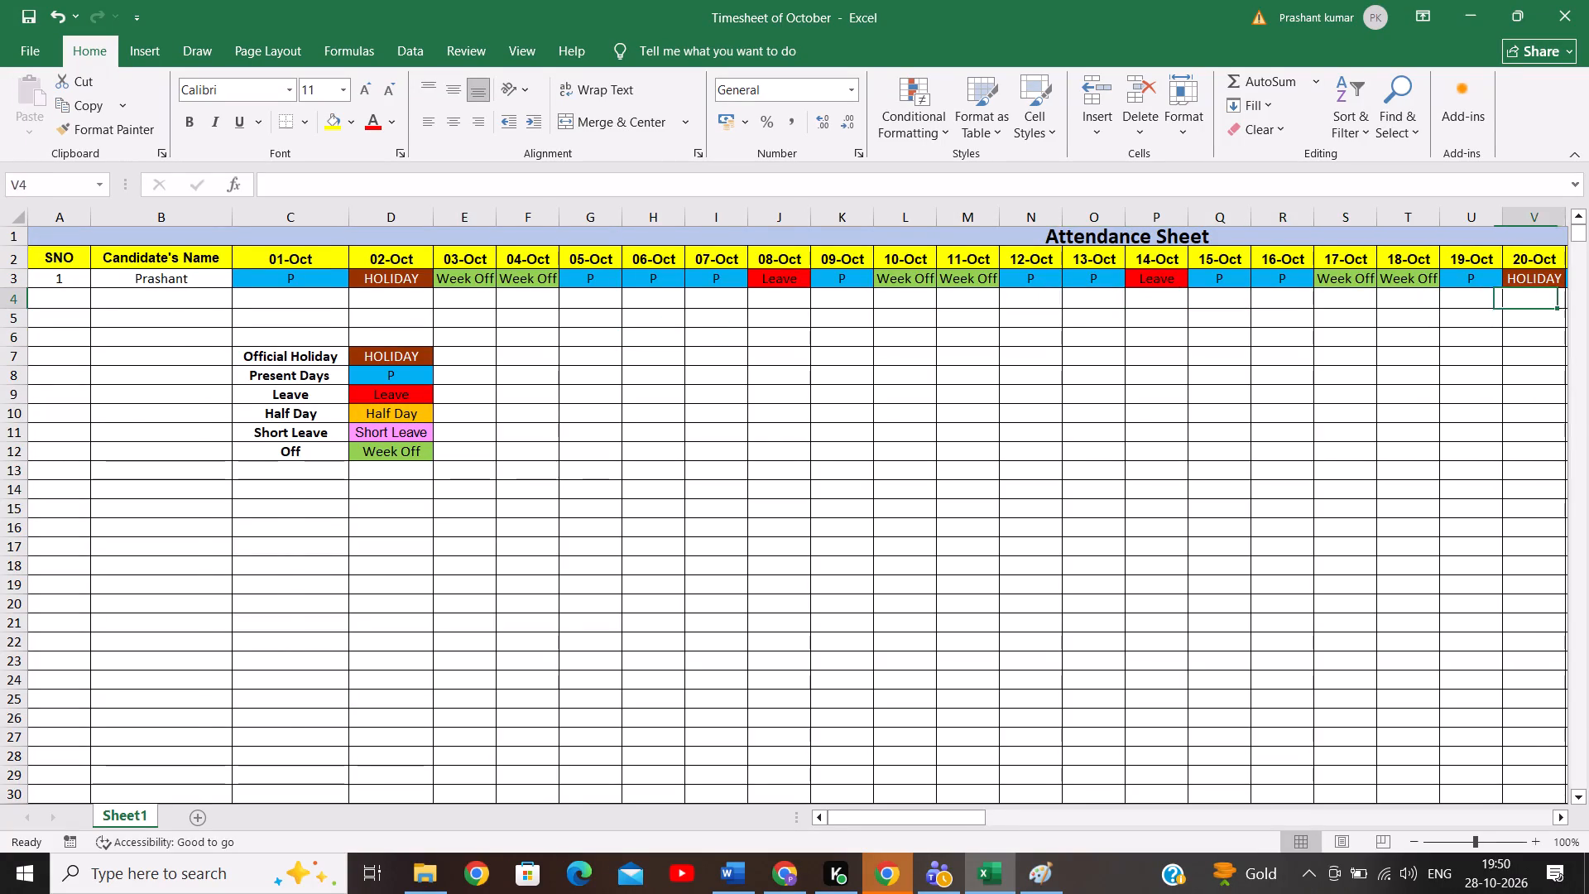
key(Right)
key(Right)
key(Right)
key(Right)
key(Right)
key(Right)
key(Right)
key(Right)
key(Right)
key(Right)
key(Right)
key(Right)
key(Right)
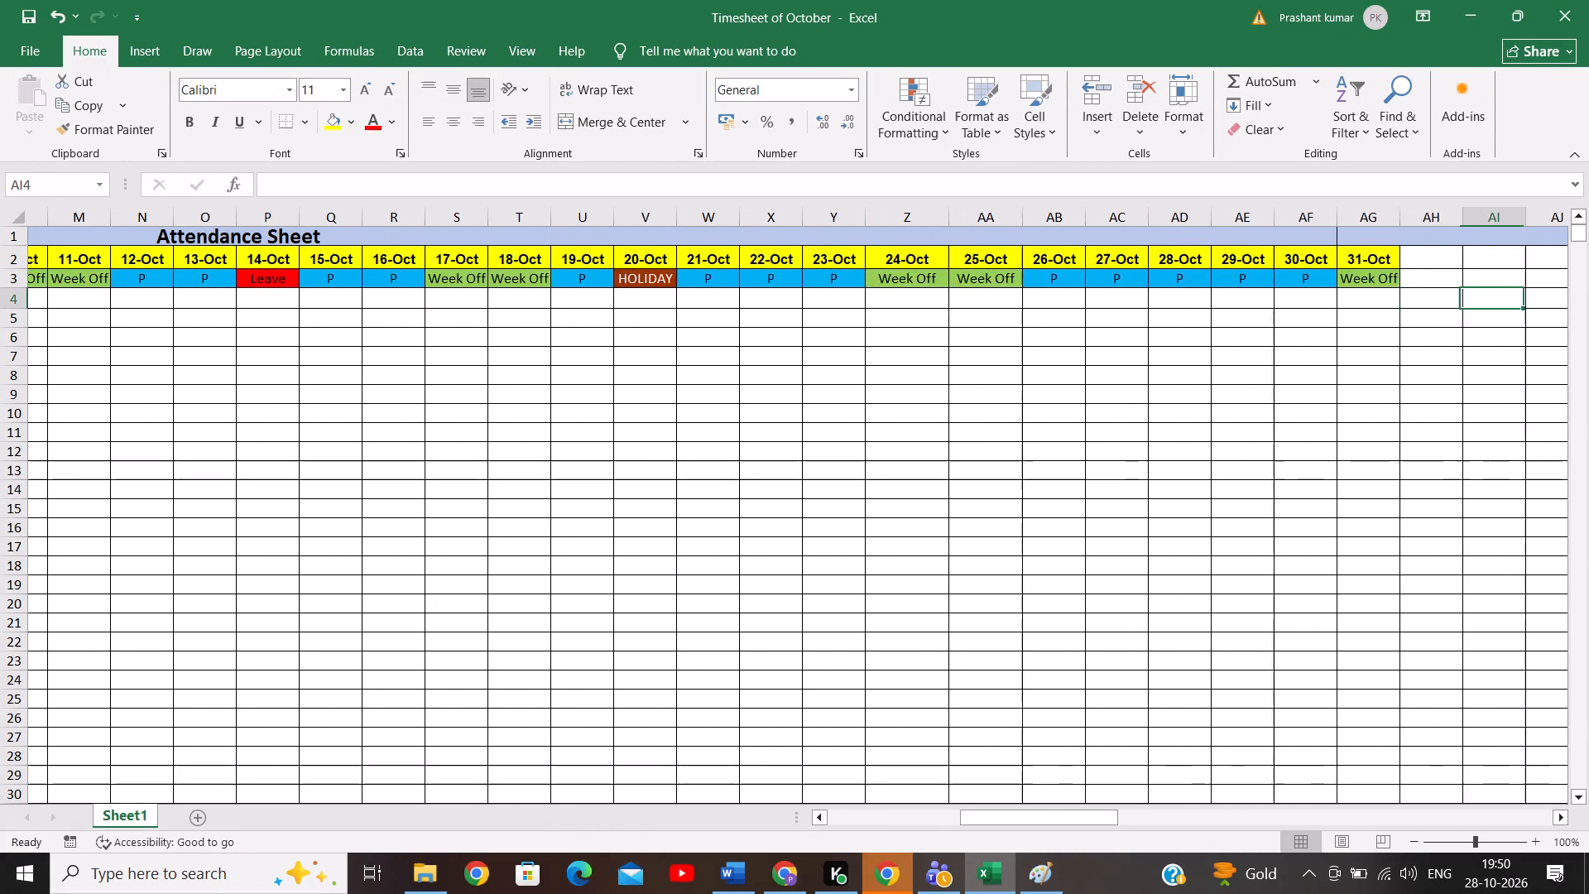
key(Right)
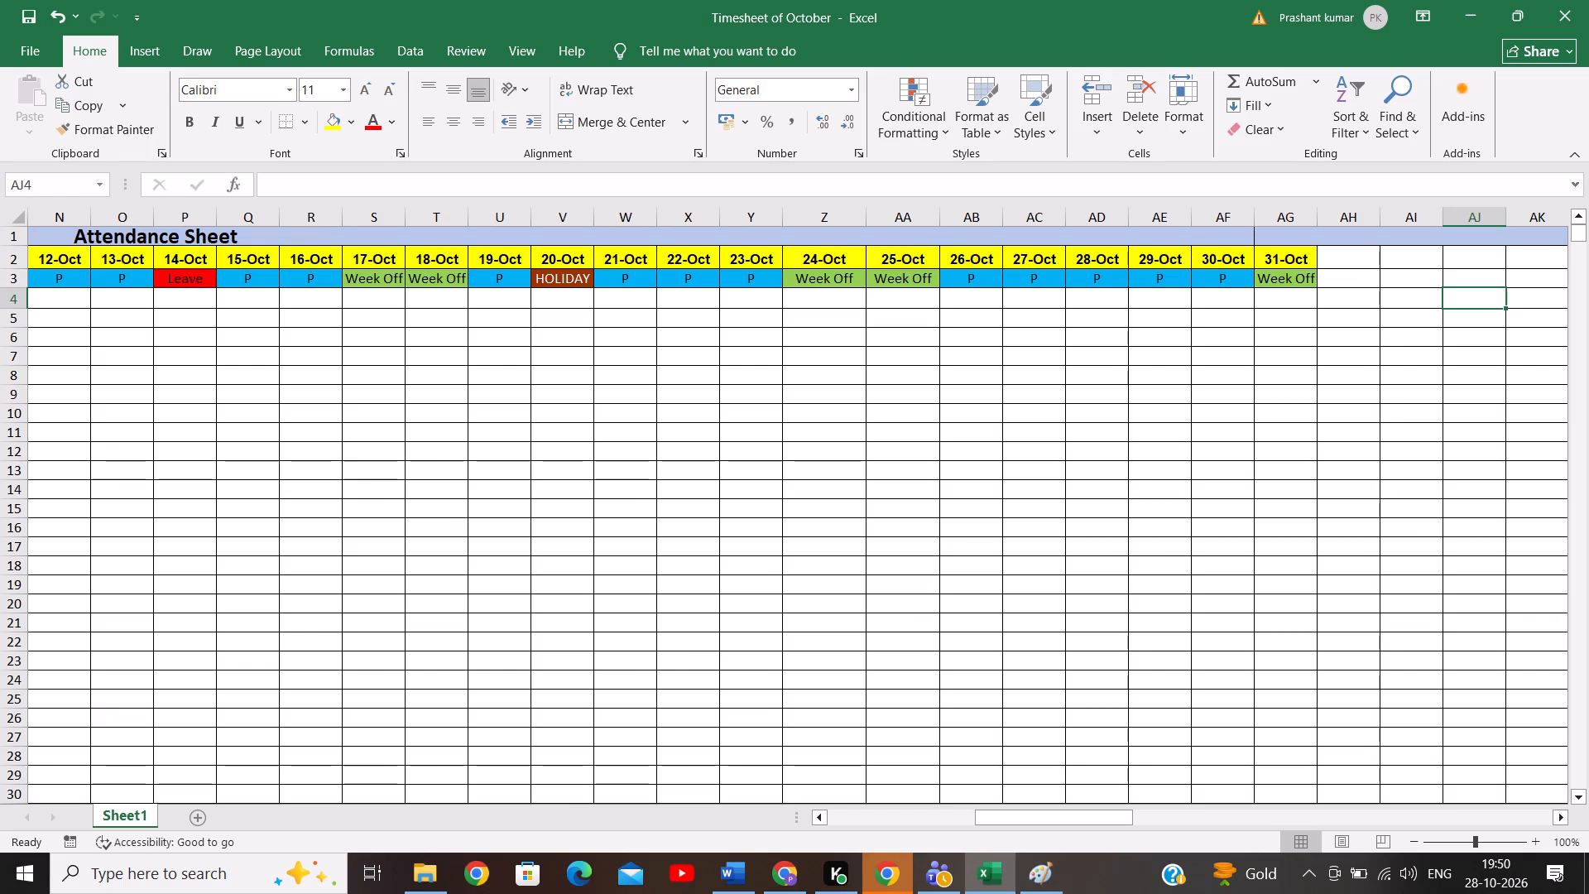
Save the Timesheet of October workbook with the attendance marks filled in for row 3.
click(748, 343)
click(668, 319)
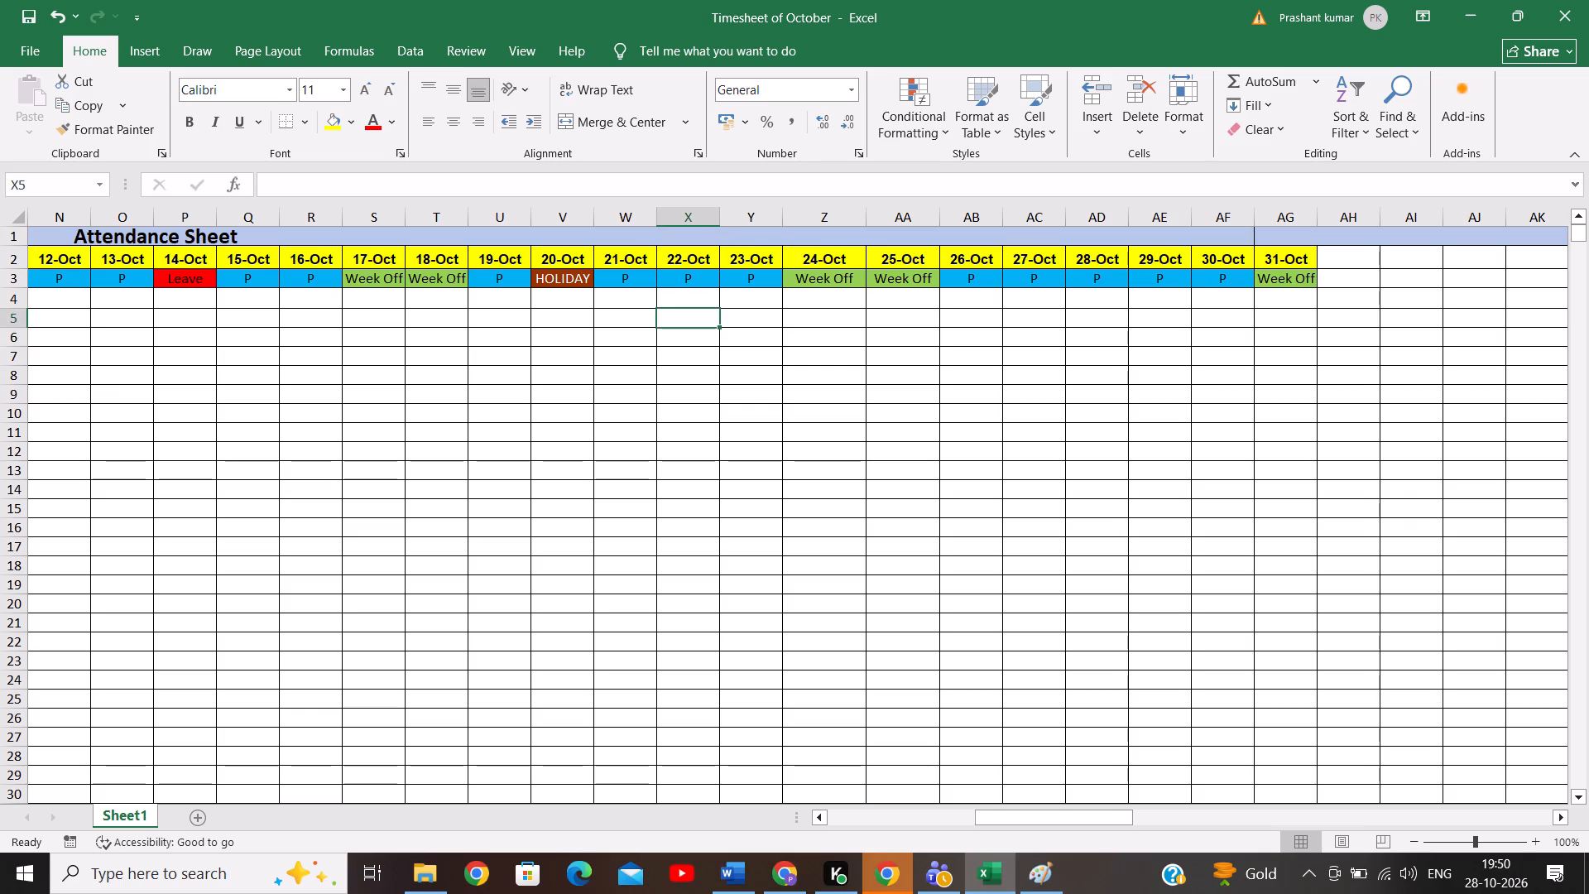
key(ctrl+s)
key(ctrl+s)
key(ctrl+s)
key(ctrl+s)
key(ctrl+s)
key(ctrl+s)
key(ctrl+s)
key(ctrl+s)
key(ctrl+s)
key(ctrl+s)
key(ctrl+s)
key(ctrl+s)
key(ctrl+s)
key(ctrl+s)
key(ctrl+s)
key(ctrl+s)
key(ctrl+s)
key(ctrl+s)
key(ctrl+s)
key(ctrl+s)
key(ctrl+s)
key(ctrl+s)
key(ctrl+s)
key(ctrl+s)
key(ctrl+s)
key(ctrl+s)
key(ctrl+s)
click(1174, 365)
click(482, 355)
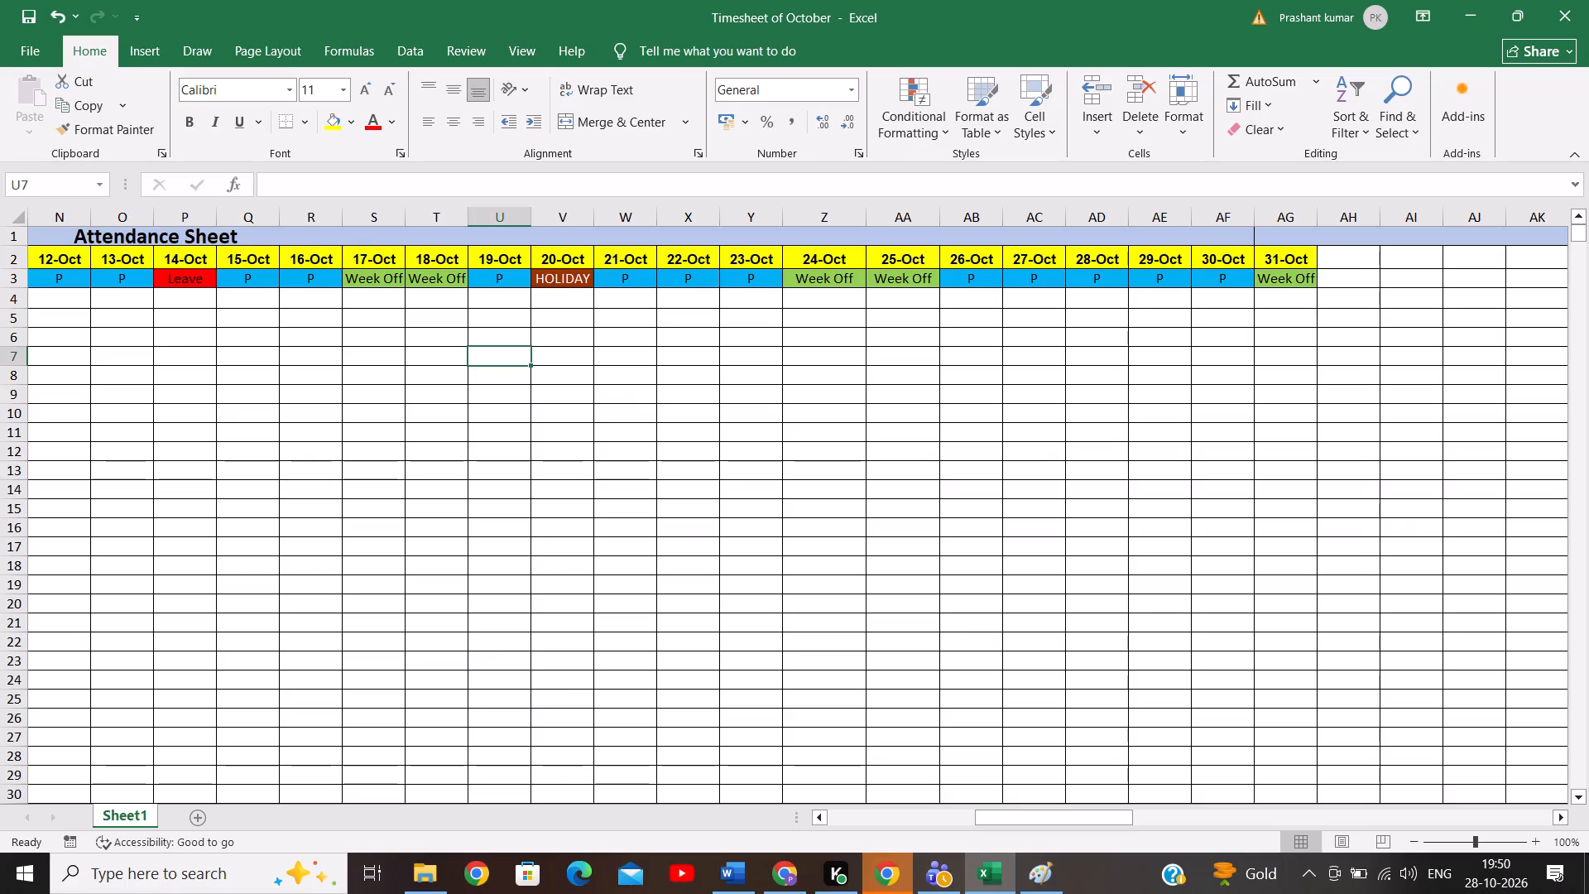